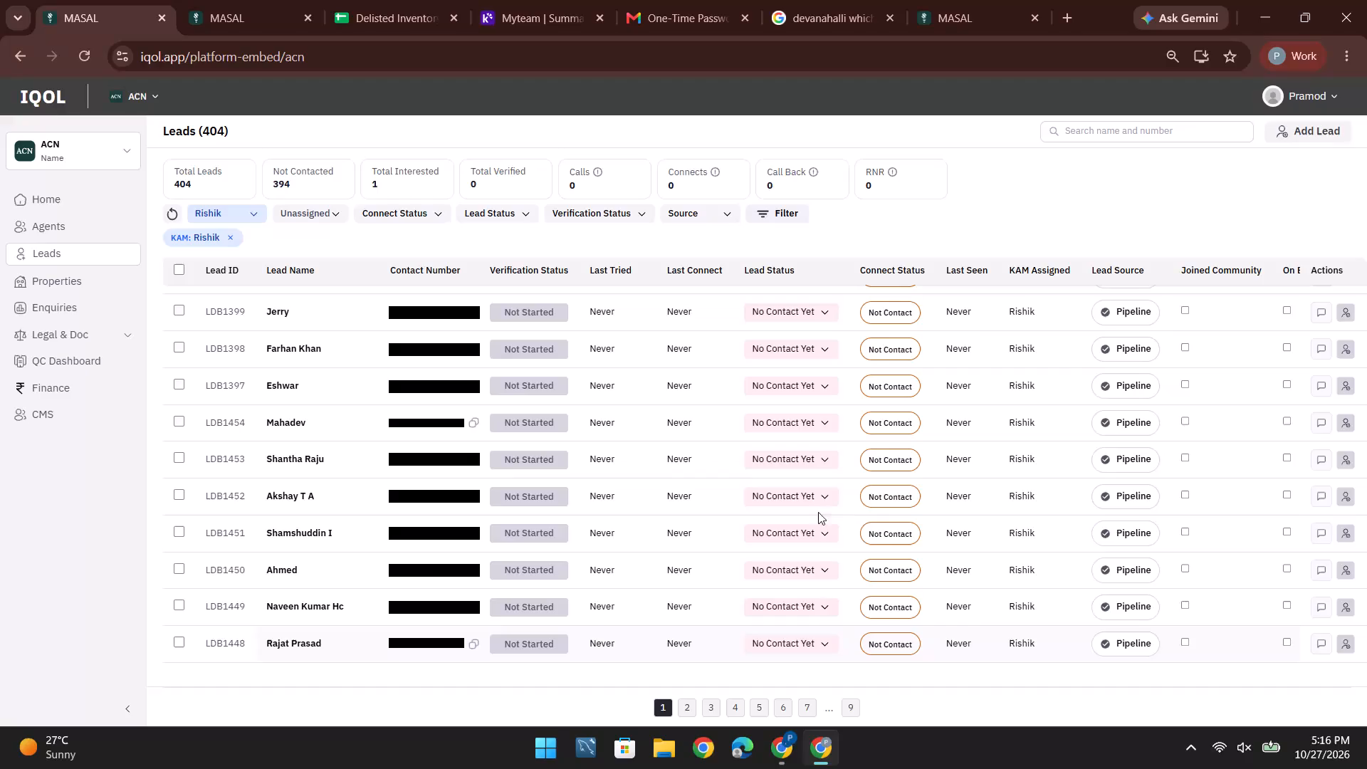
pyautogui.click(1319, 634)
pyautogui.click(1197, 312)
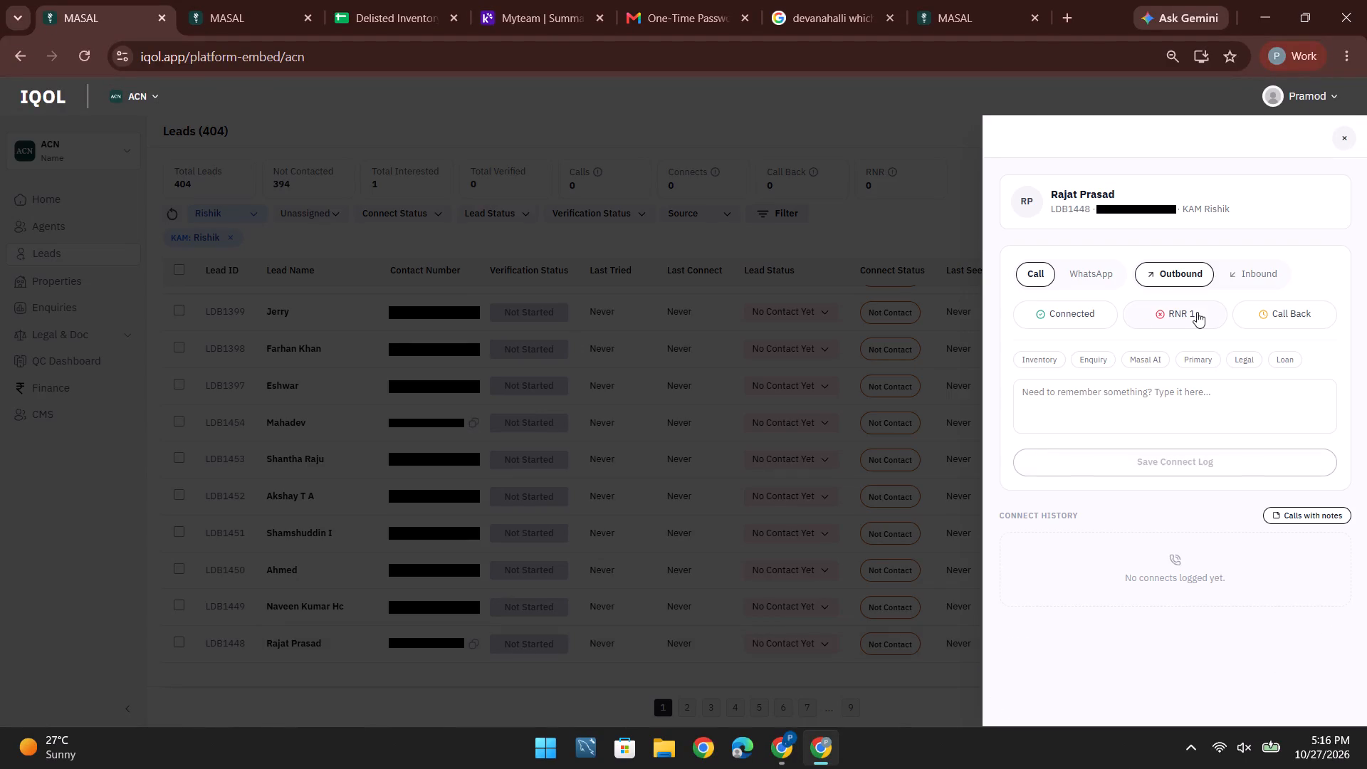
pyautogui.click(1097, 400)
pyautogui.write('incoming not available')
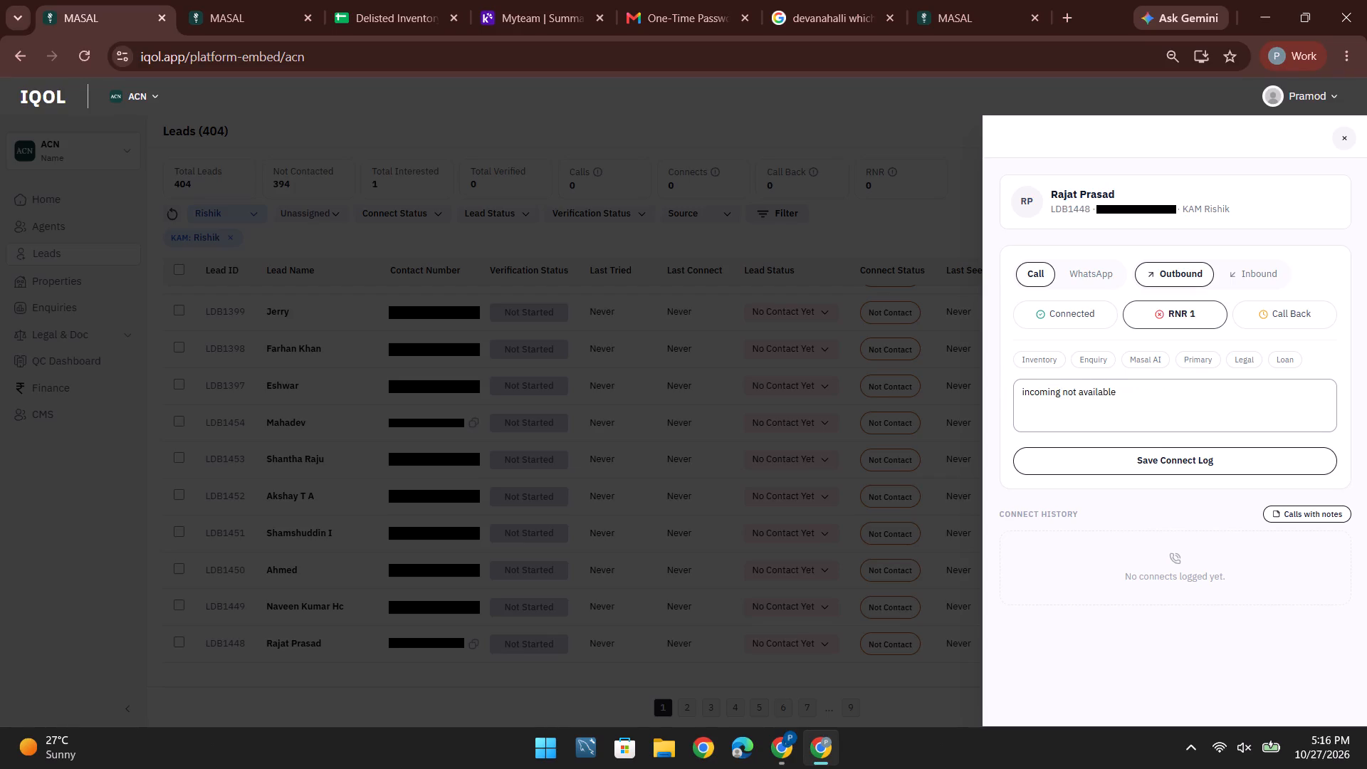
pyautogui.click(1121, 456)
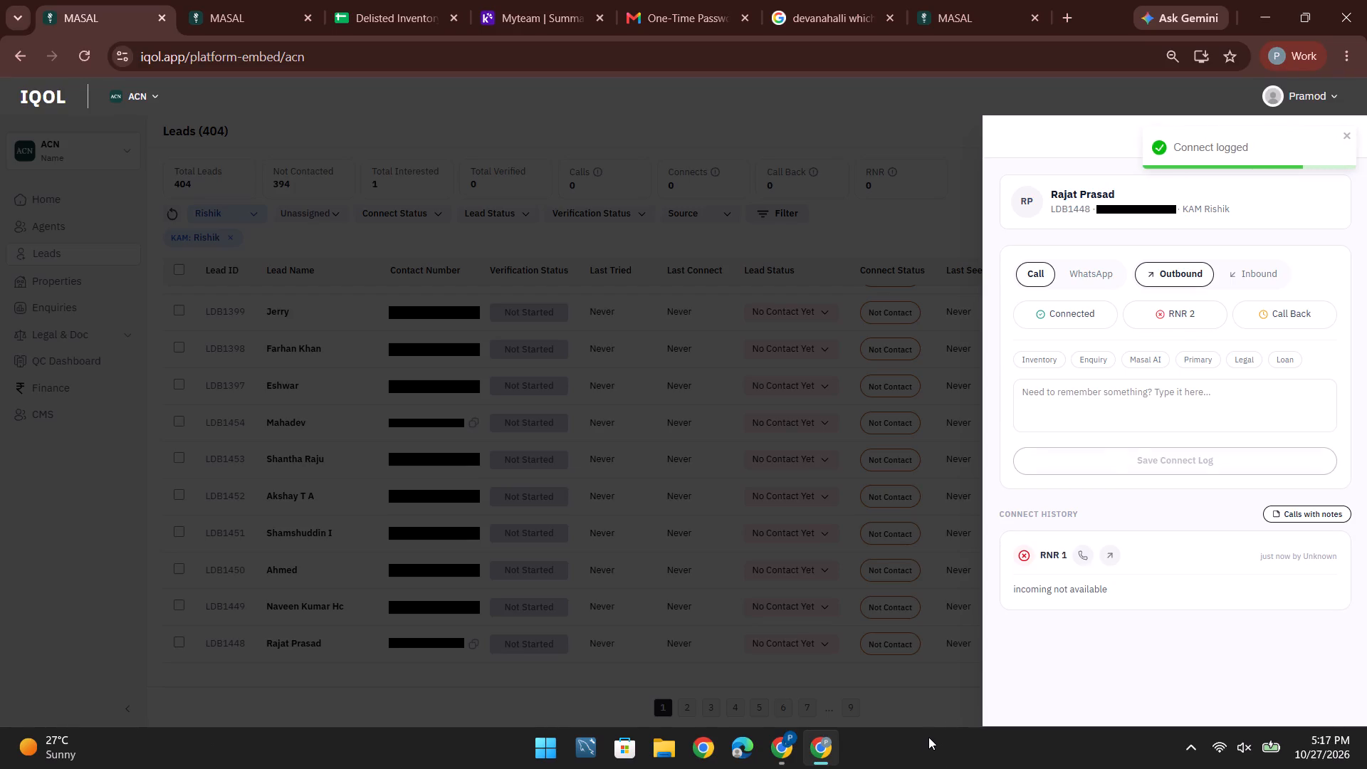
pyautogui.click(955, 694)
pyautogui.scroll(1, 1096, 630)
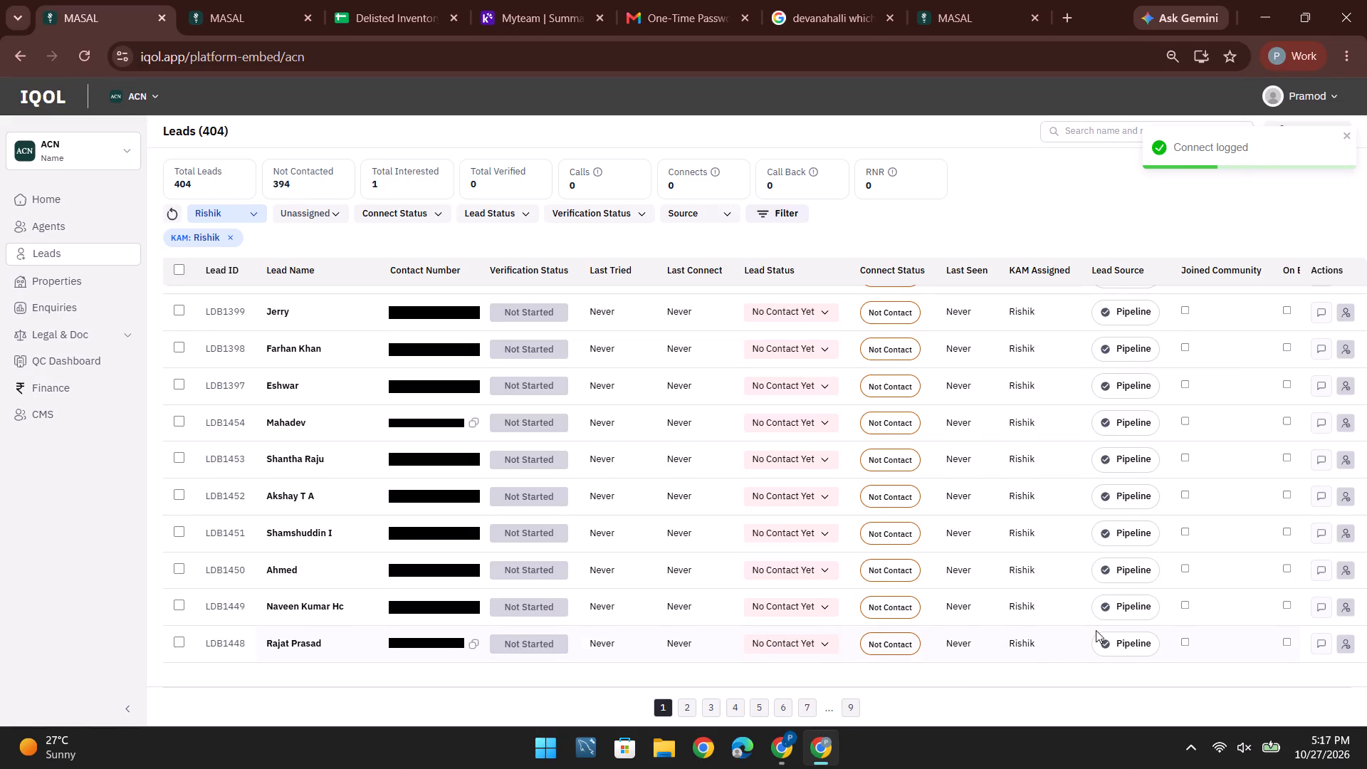
pyautogui.scroll(1, 1096, 630)
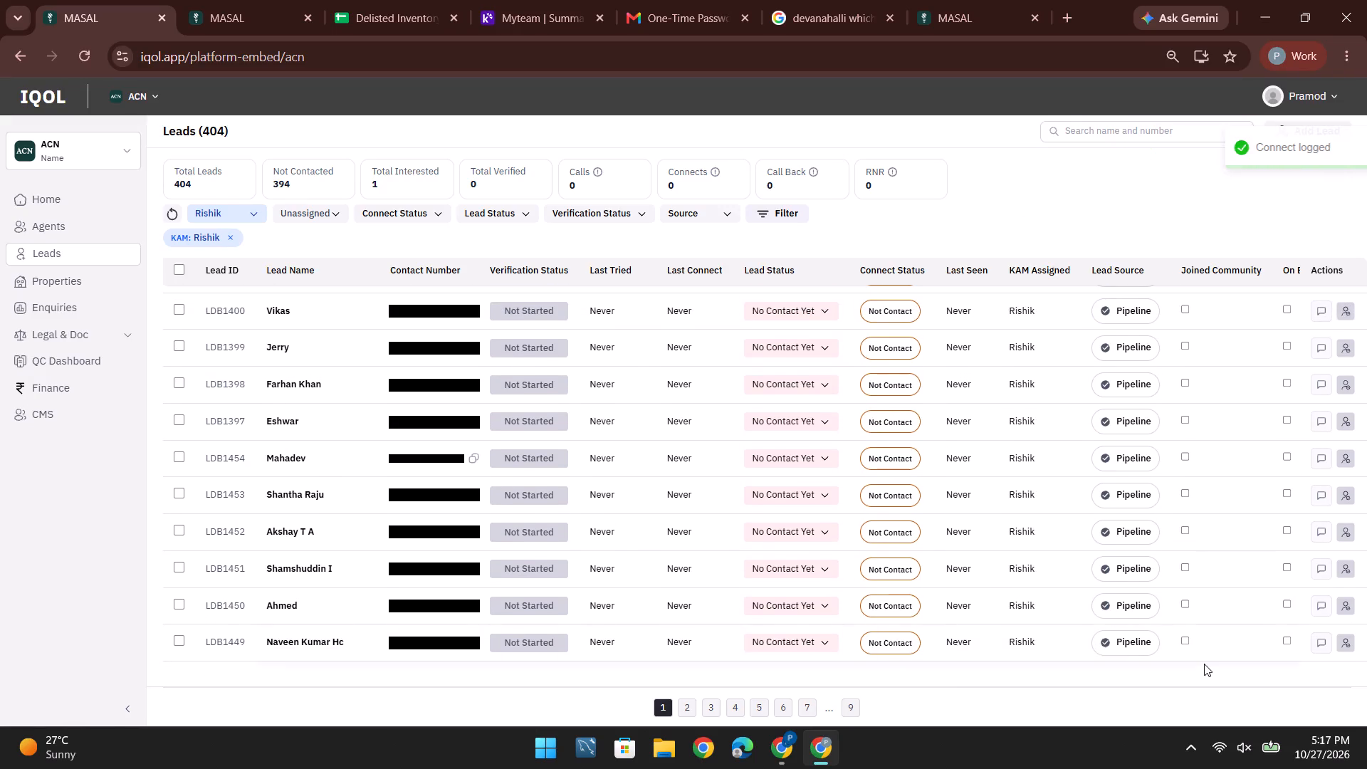
pyautogui.click(1324, 644)
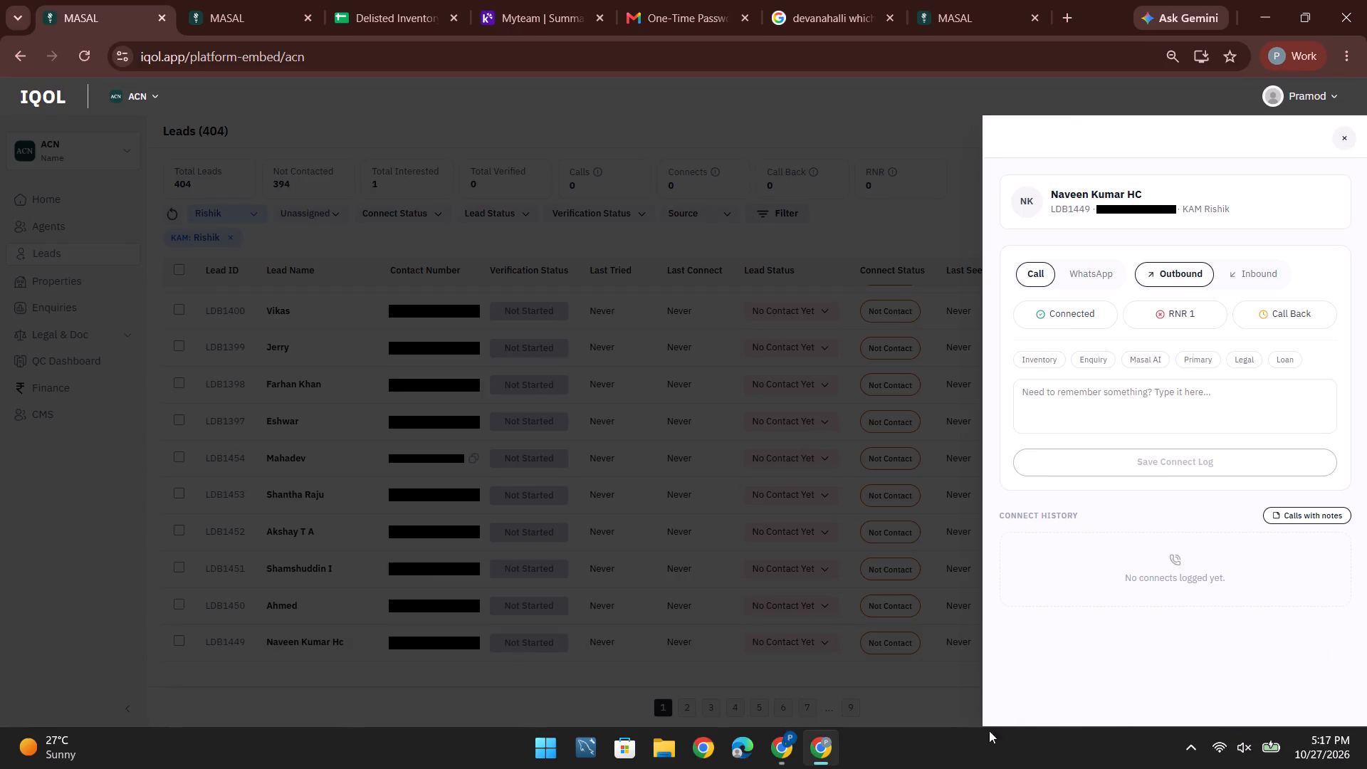
pyautogui.click(949, 706)
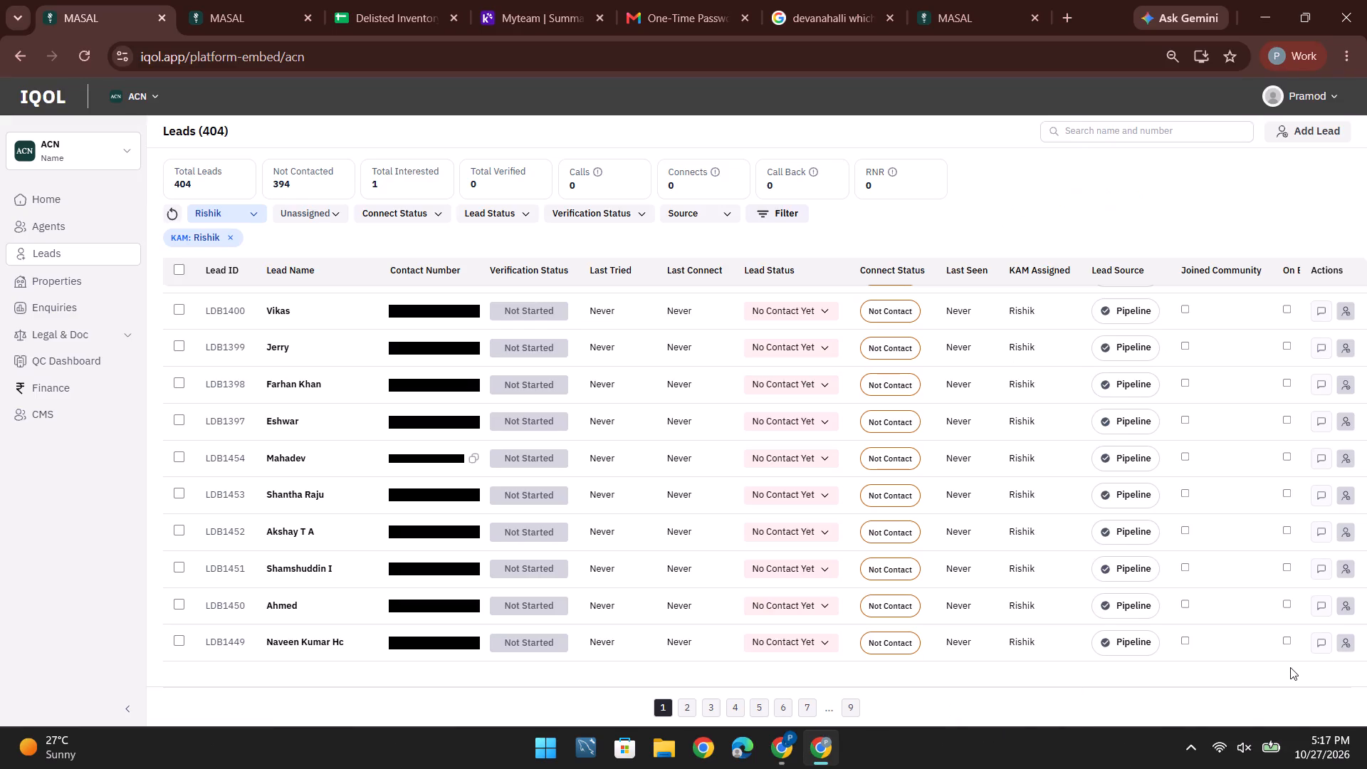
pyautogui.click(1343, 648)
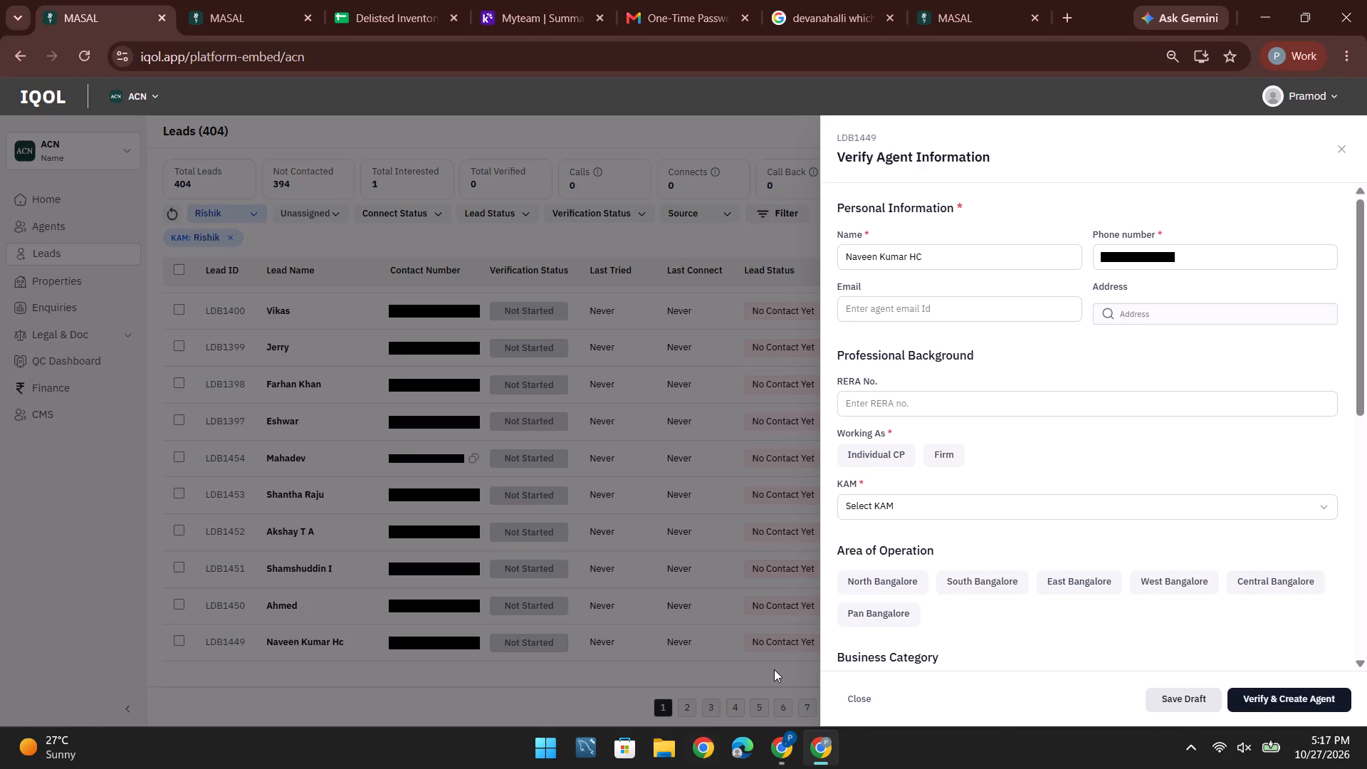
pyautogui.click(774, 669)
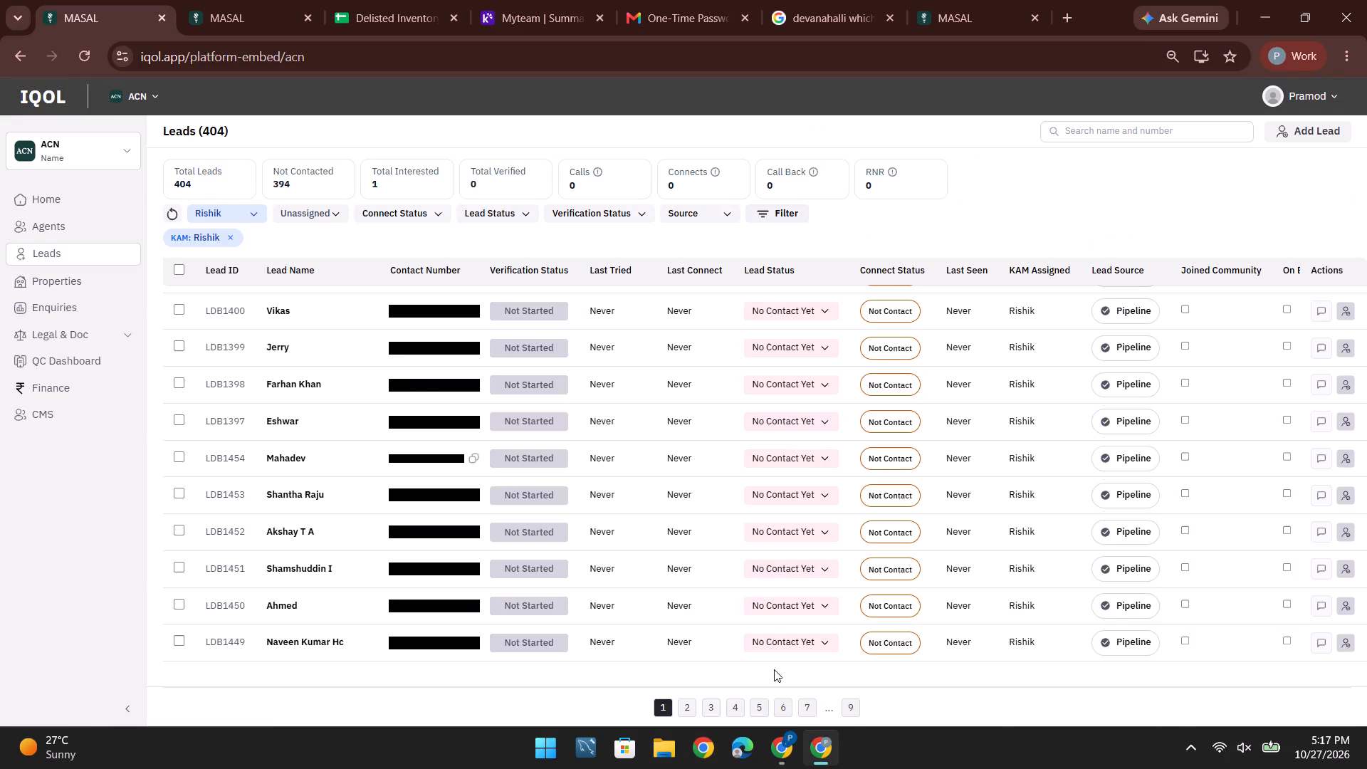
pyautogui.scroll(1, 968, 617)
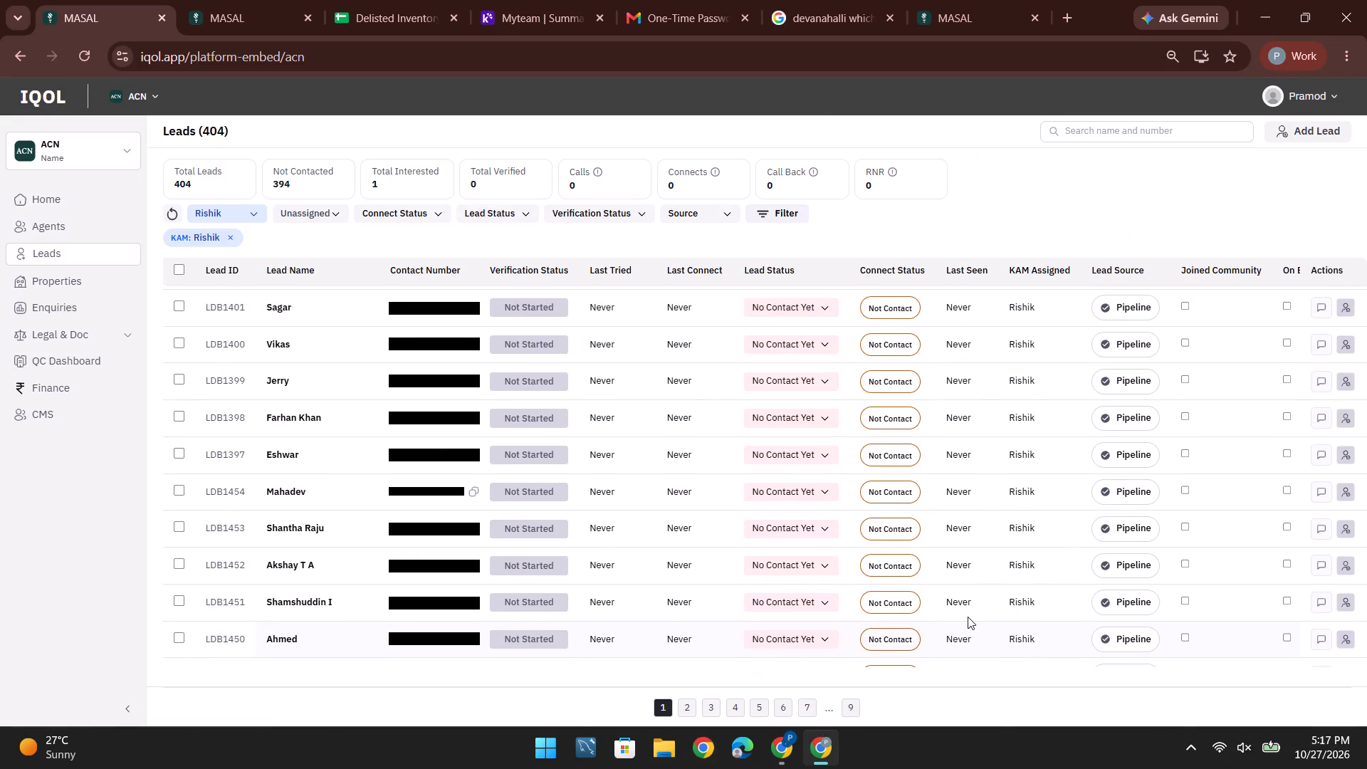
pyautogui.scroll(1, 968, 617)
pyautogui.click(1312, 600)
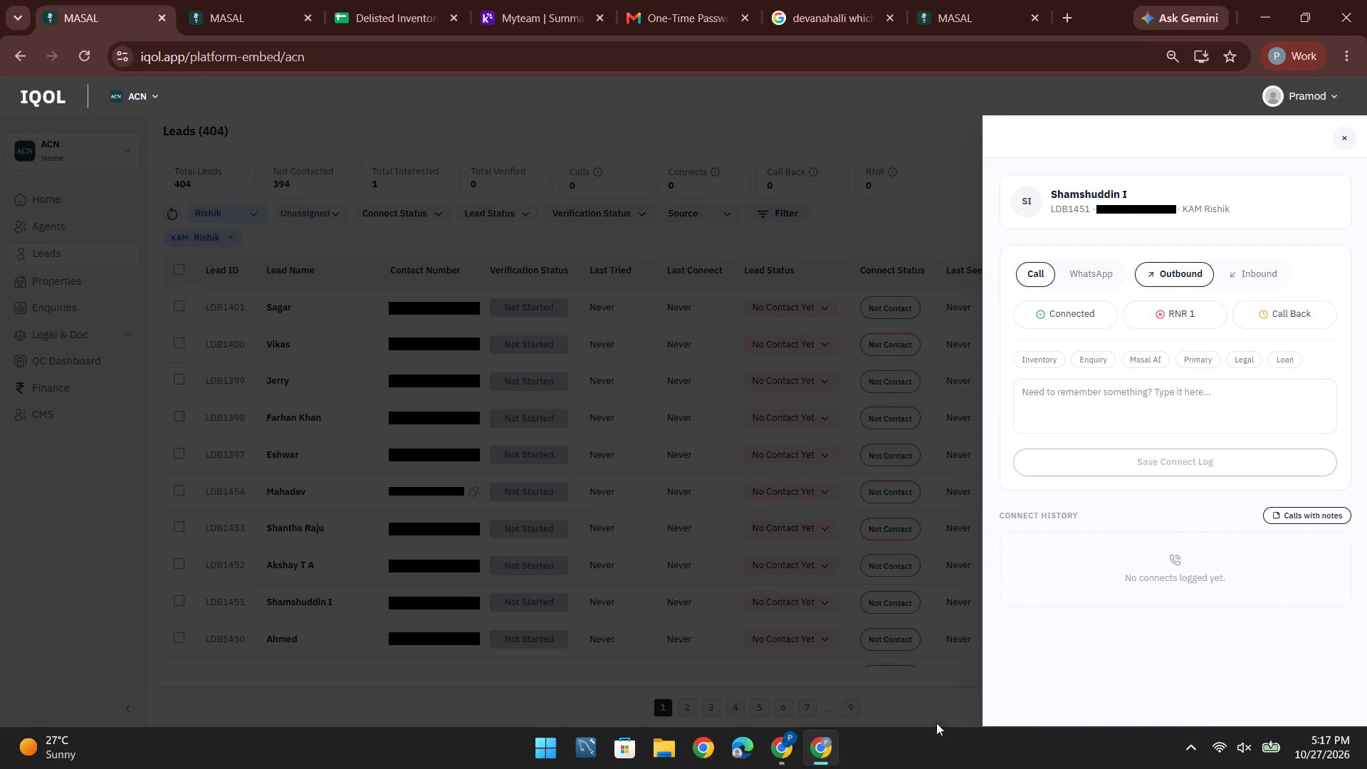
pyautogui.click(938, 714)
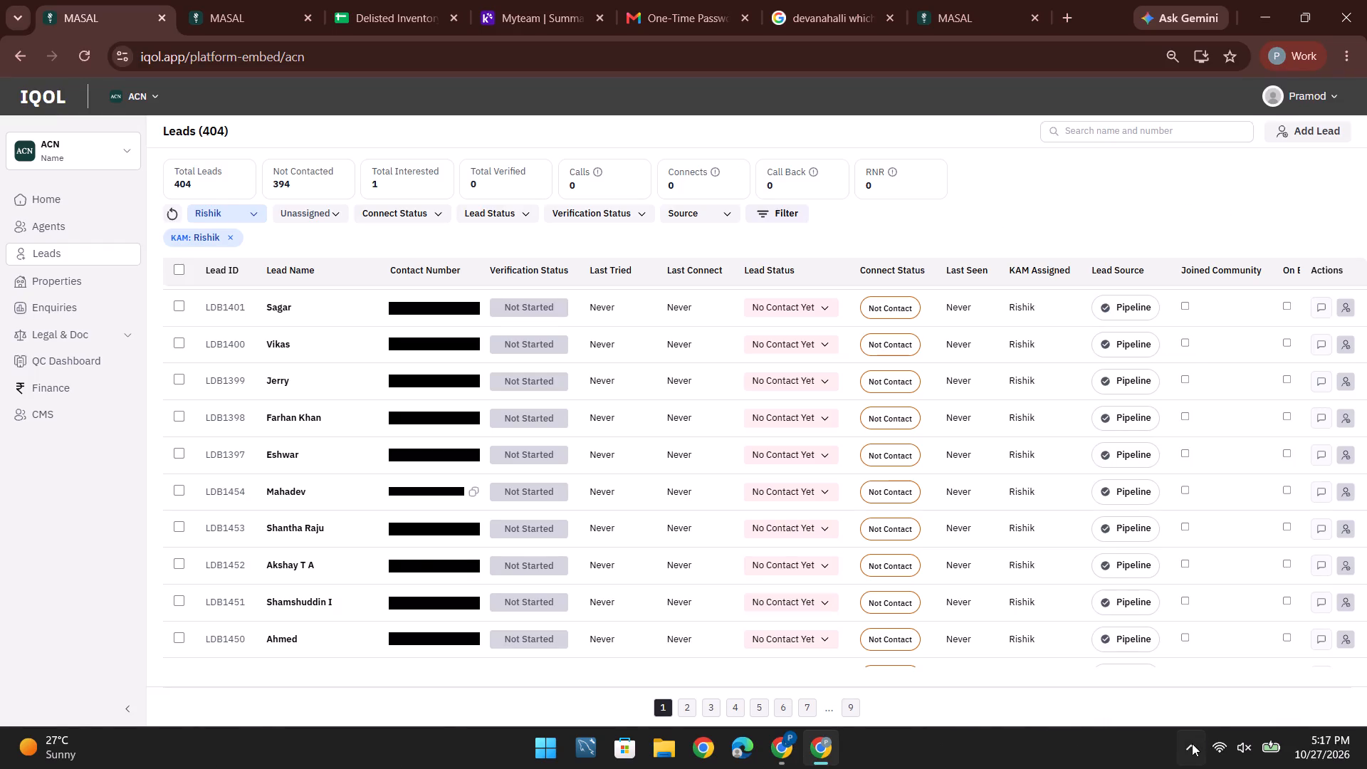
# Show the hidden system tray icons.
pyautogui.click(1190, 748)
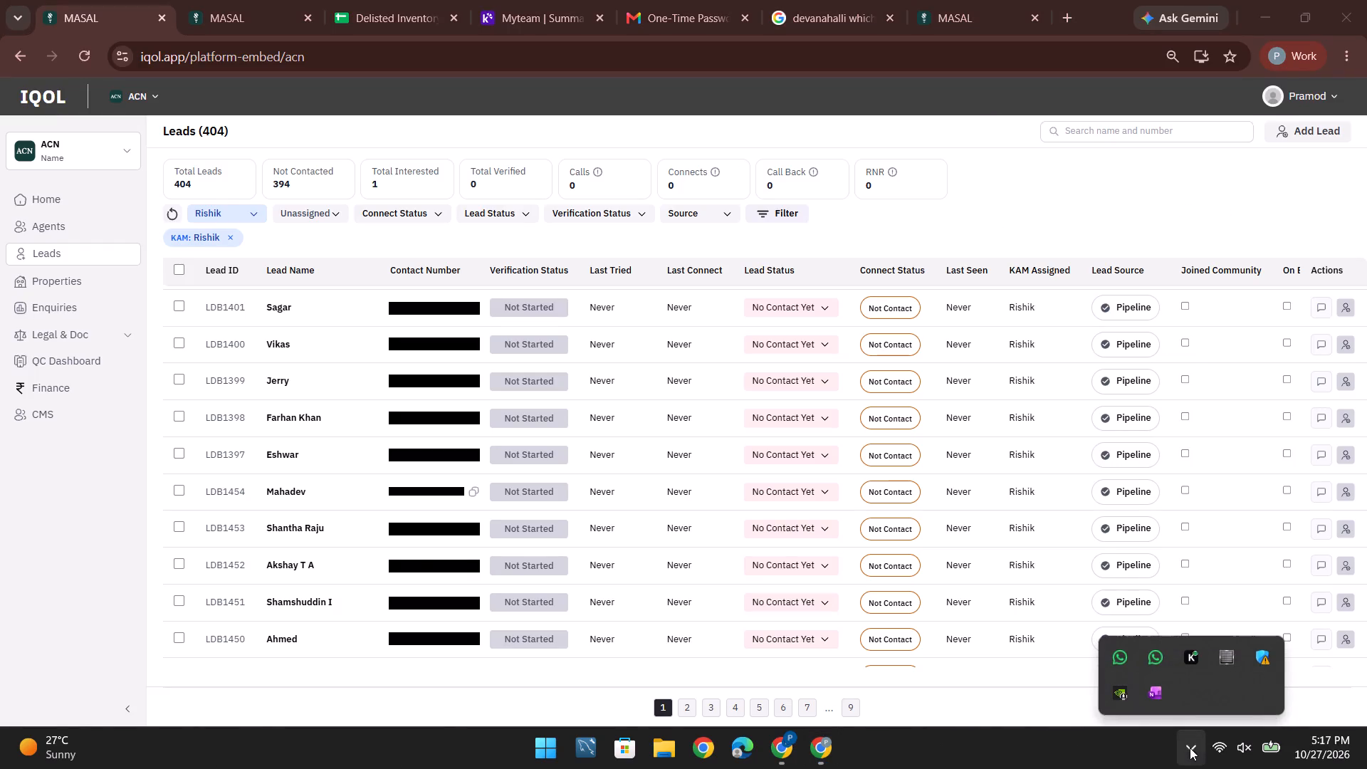
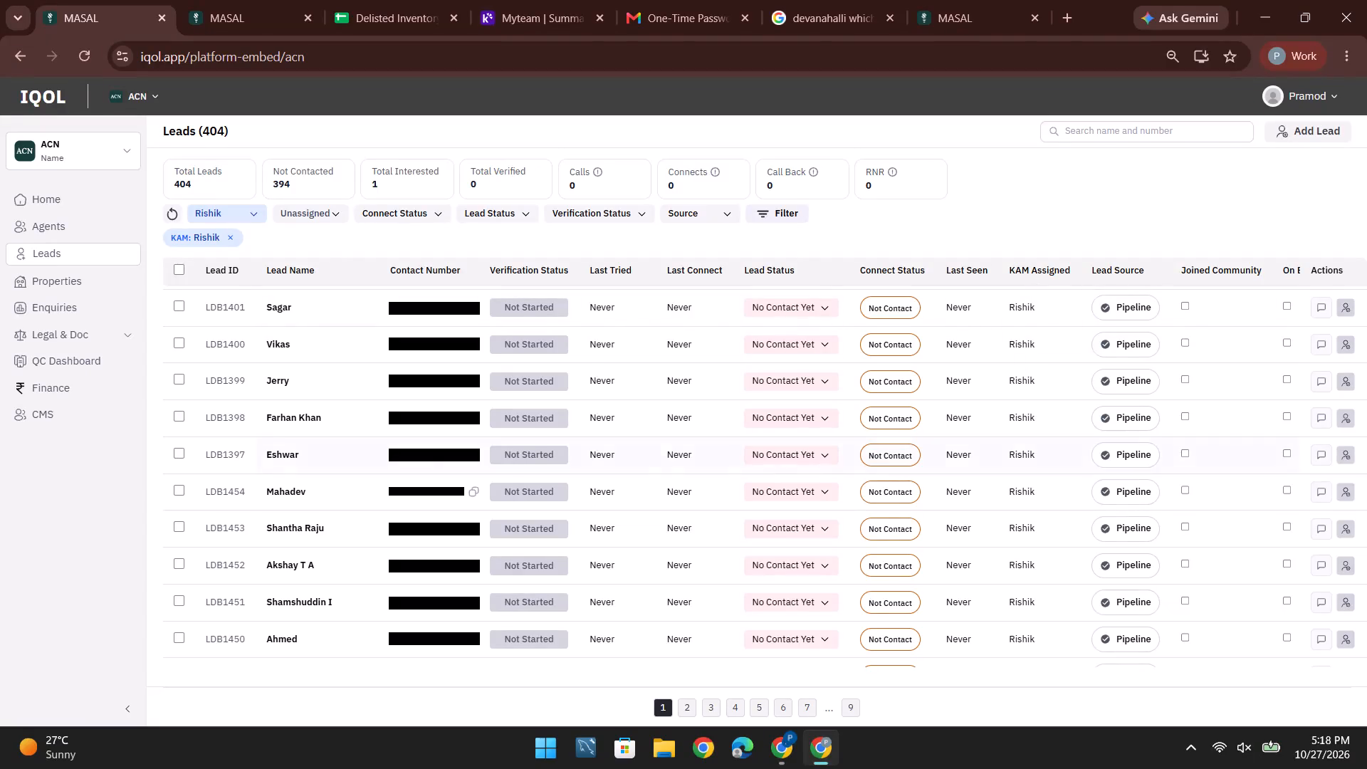
pyautogui.click(1321, 640)
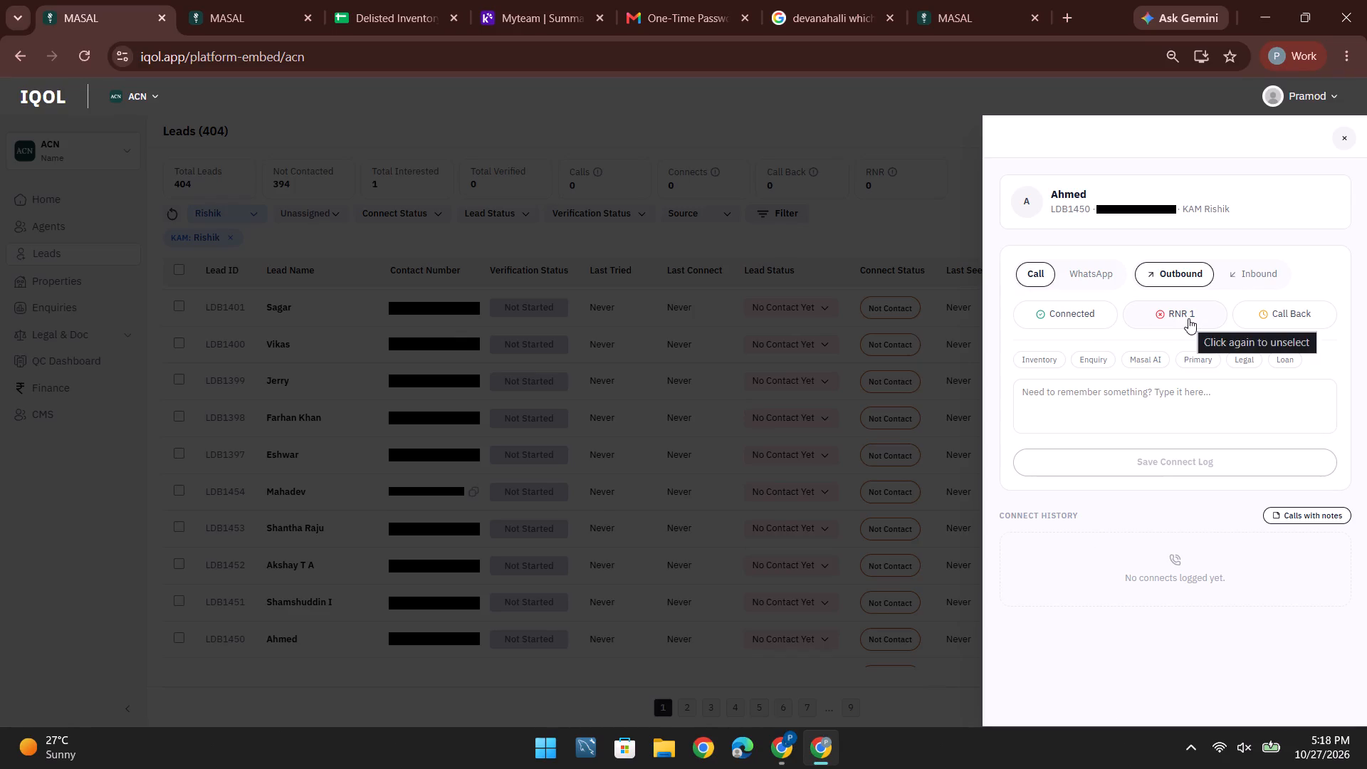
pyautogui.click(1081, 320)
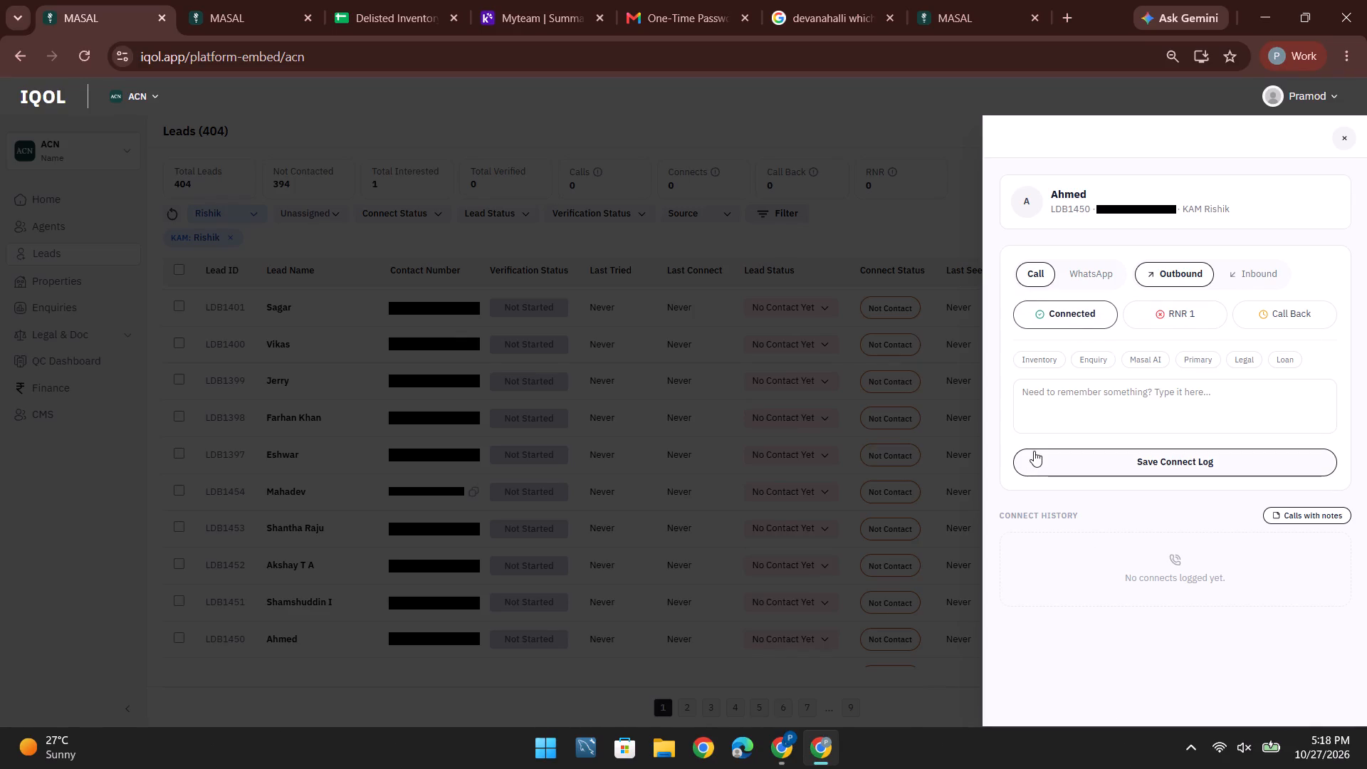
pyautogui.click(1060, 393)
pyautogui.write('not')
pyautogui.press('space')
pyautogui.press('a')
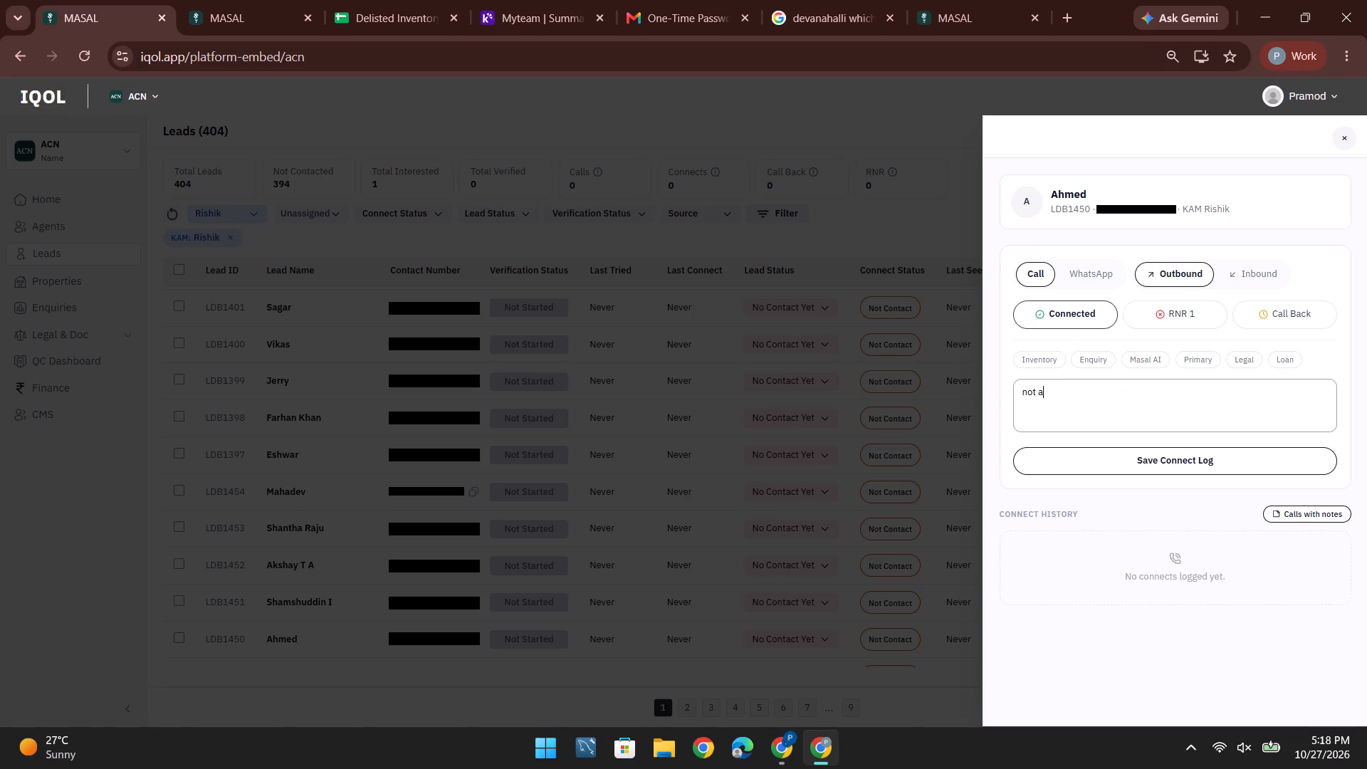
pyautogui.write('n')
pyautogui.press('space')
pyautogui.write('age')
pyautogui.write('nt any')
pyautogui.press('m')
pyautogui.write('ore')
pyautogui.click(1116, 467)
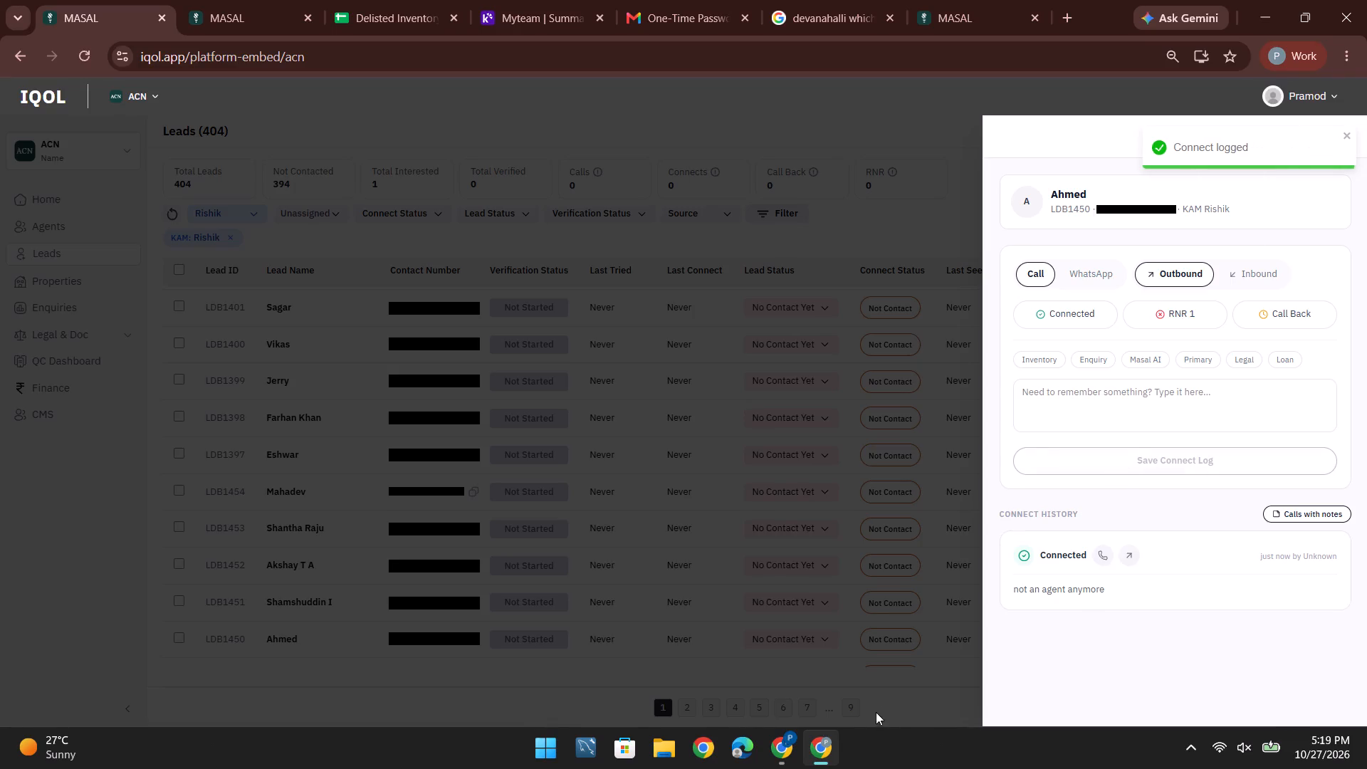
pyautogui.click(887, 711)
# Show the hidden background apps in the system tray.
pyautogui.scroll(1, 1034, 624)
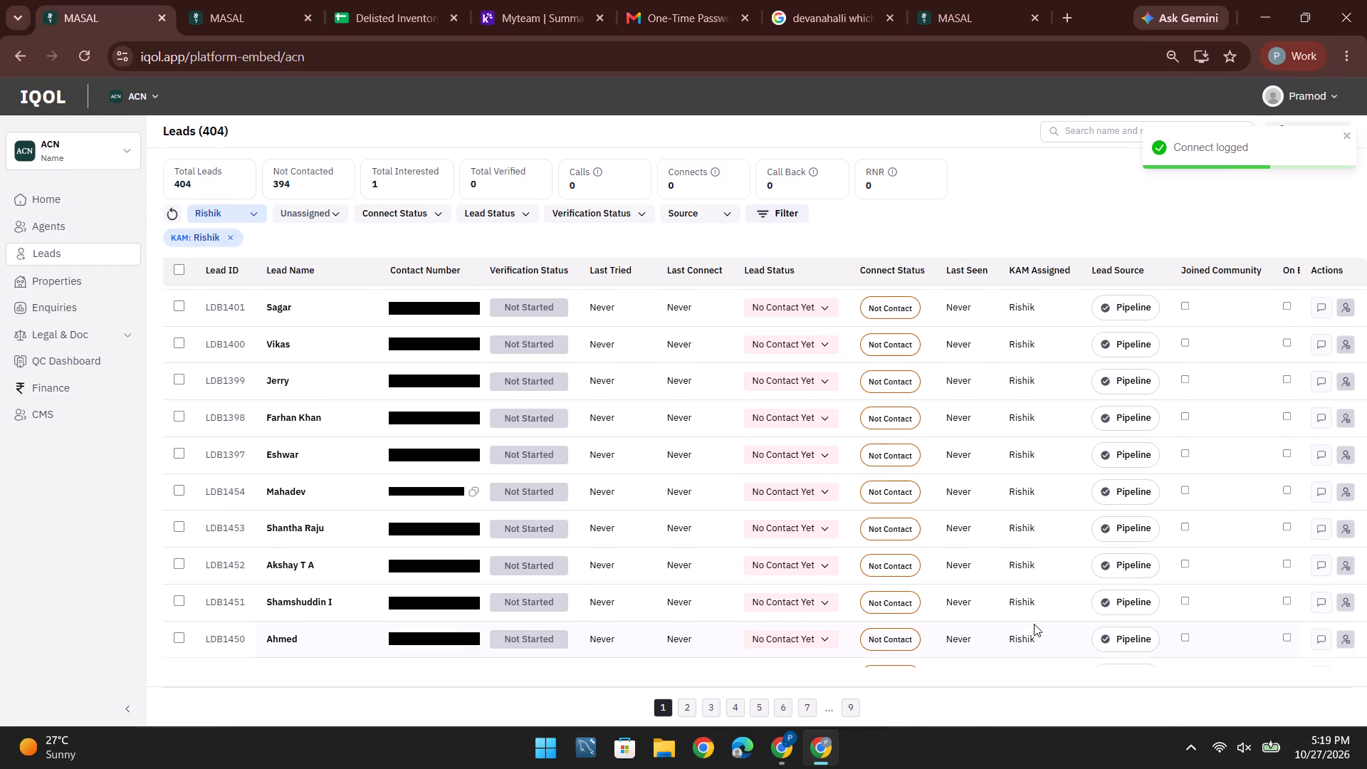
pyautogui.scroll(1, 1034, 624)
pyautogui.click(1188, 755)
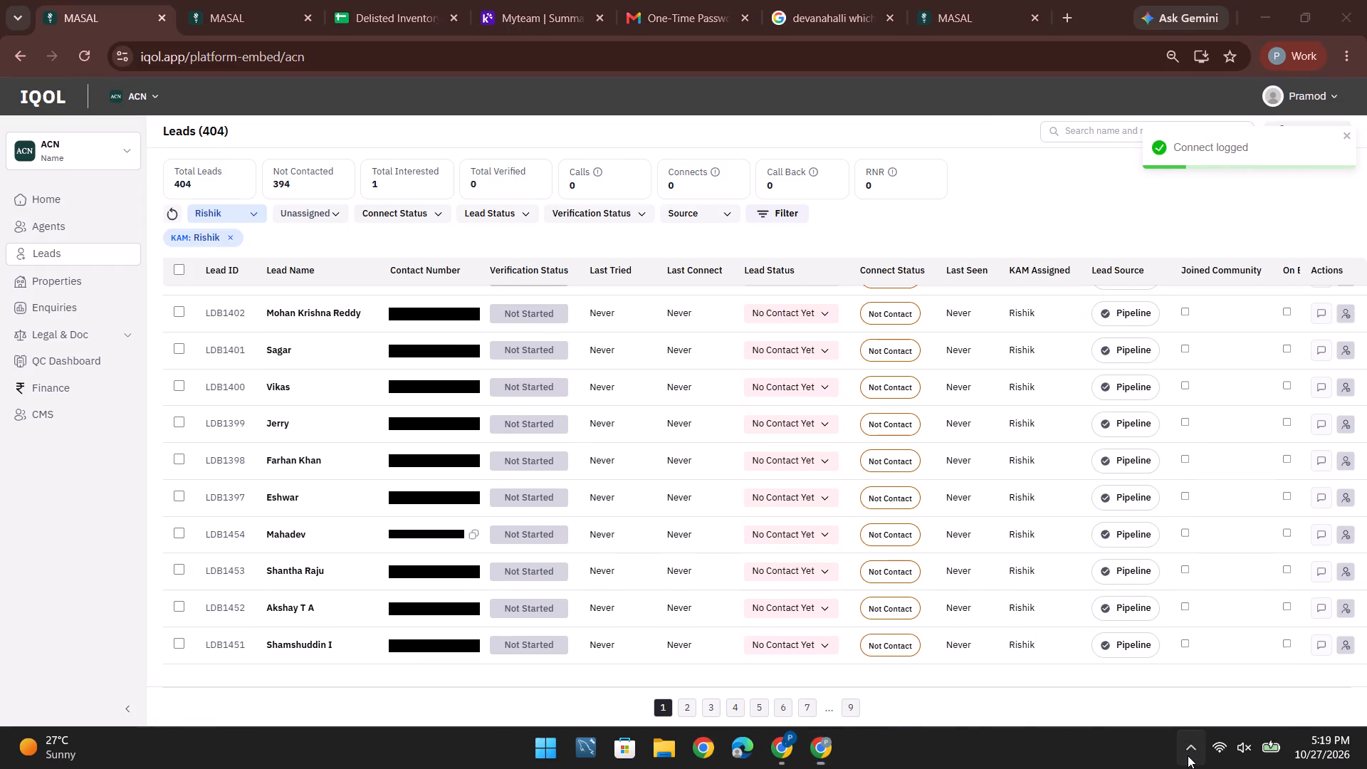
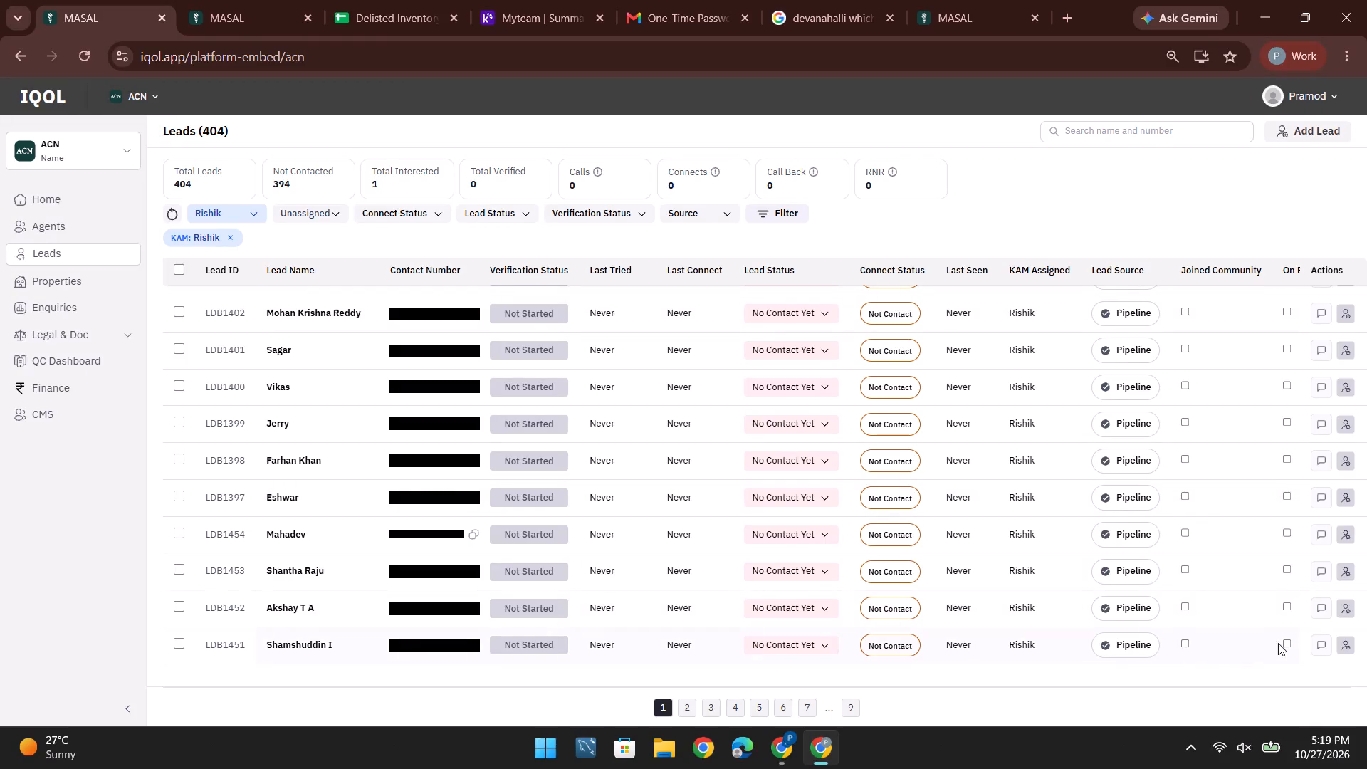
pyautogui.click(1316, 647)
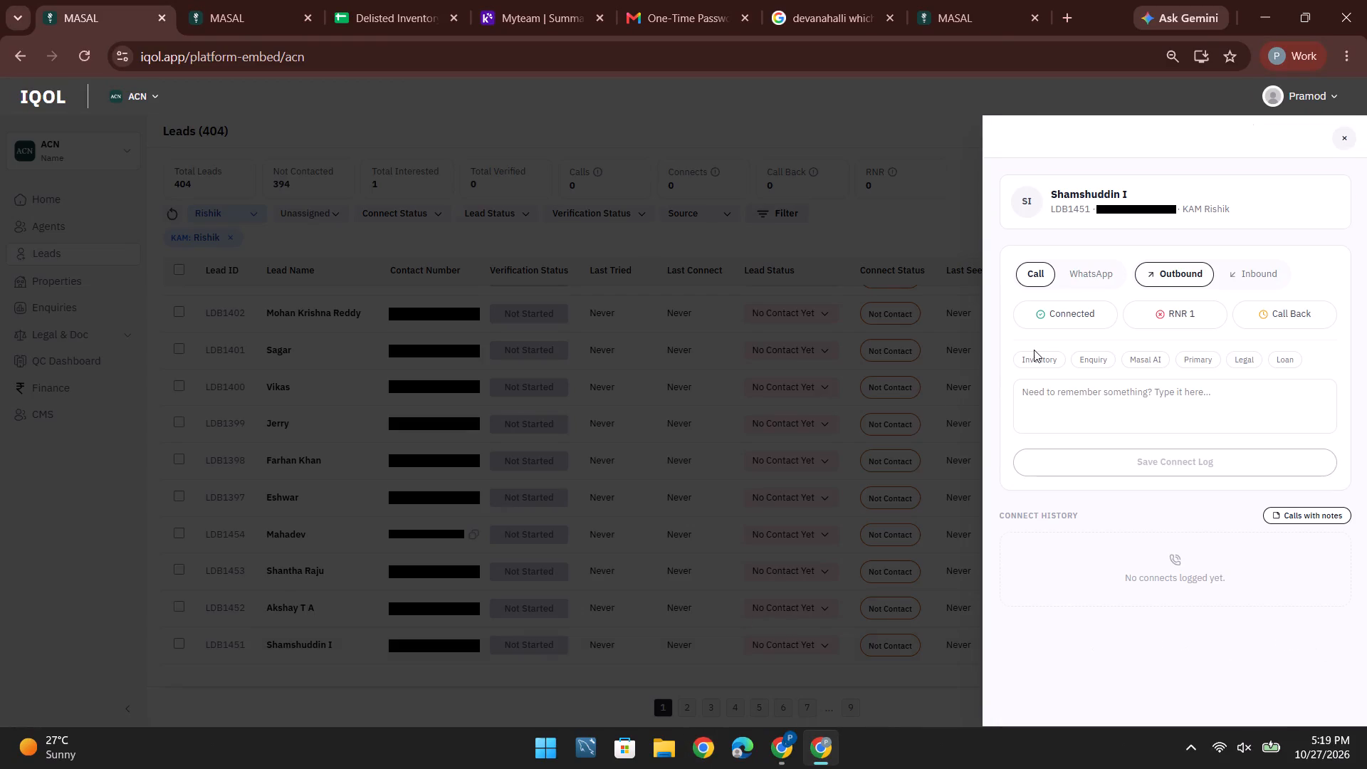
pyautogui.click(1146, 315)
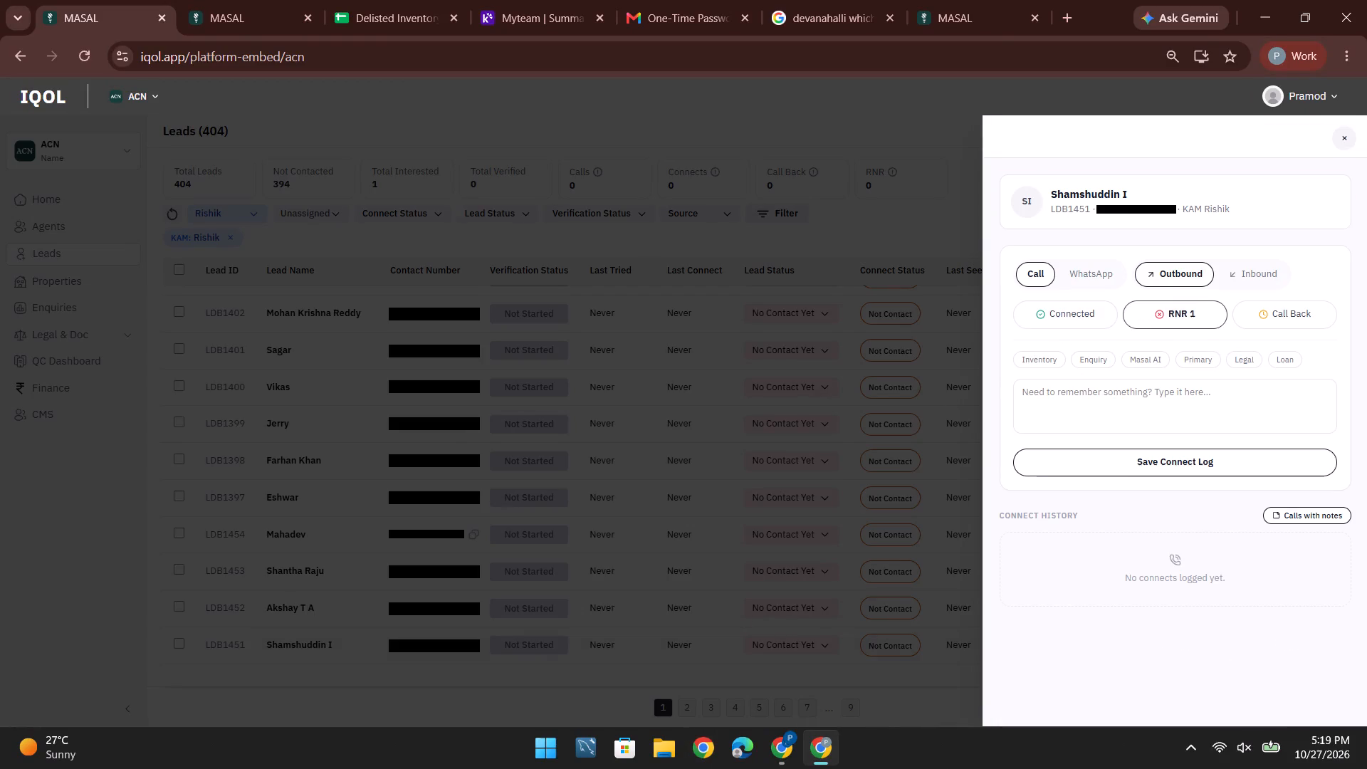
pyautogui.click(1057, 399)
pyautogui.write('rnr')
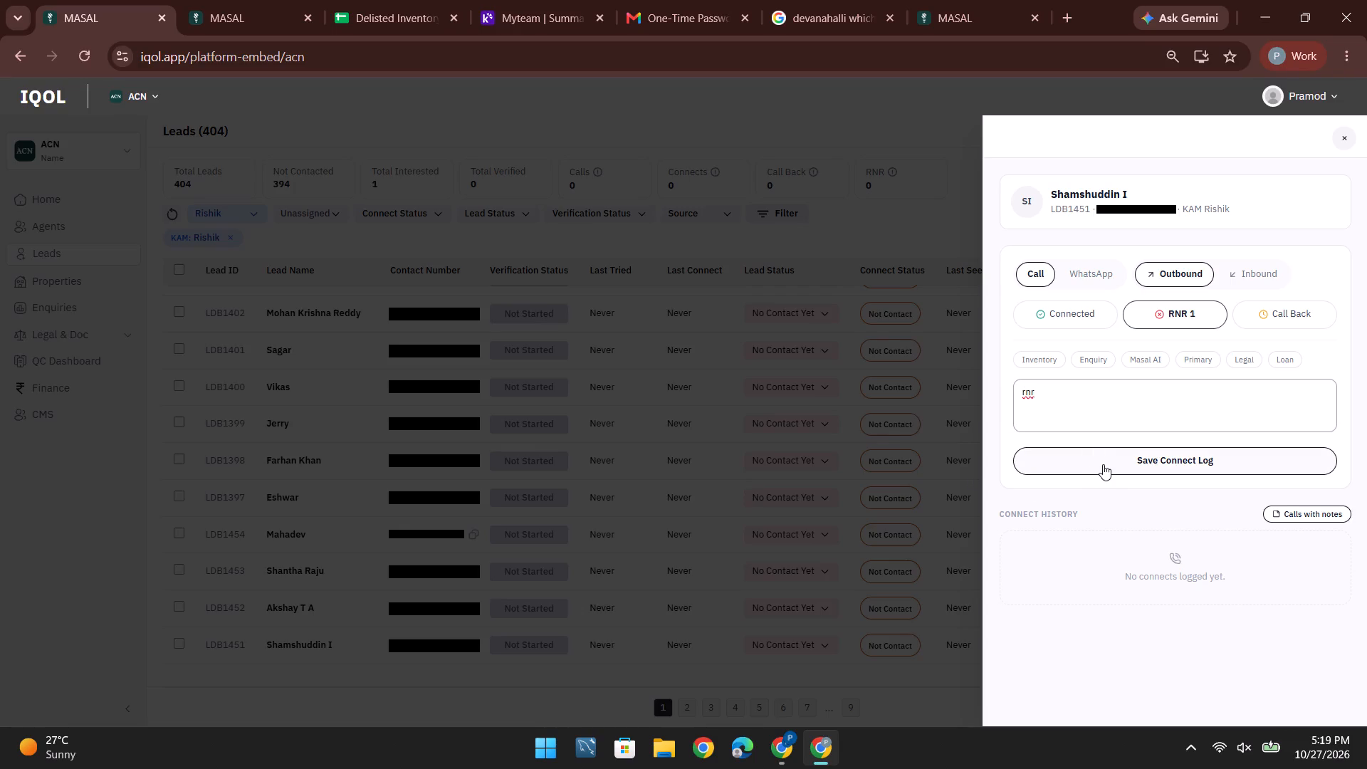
pyautogui.click(1103, 464)
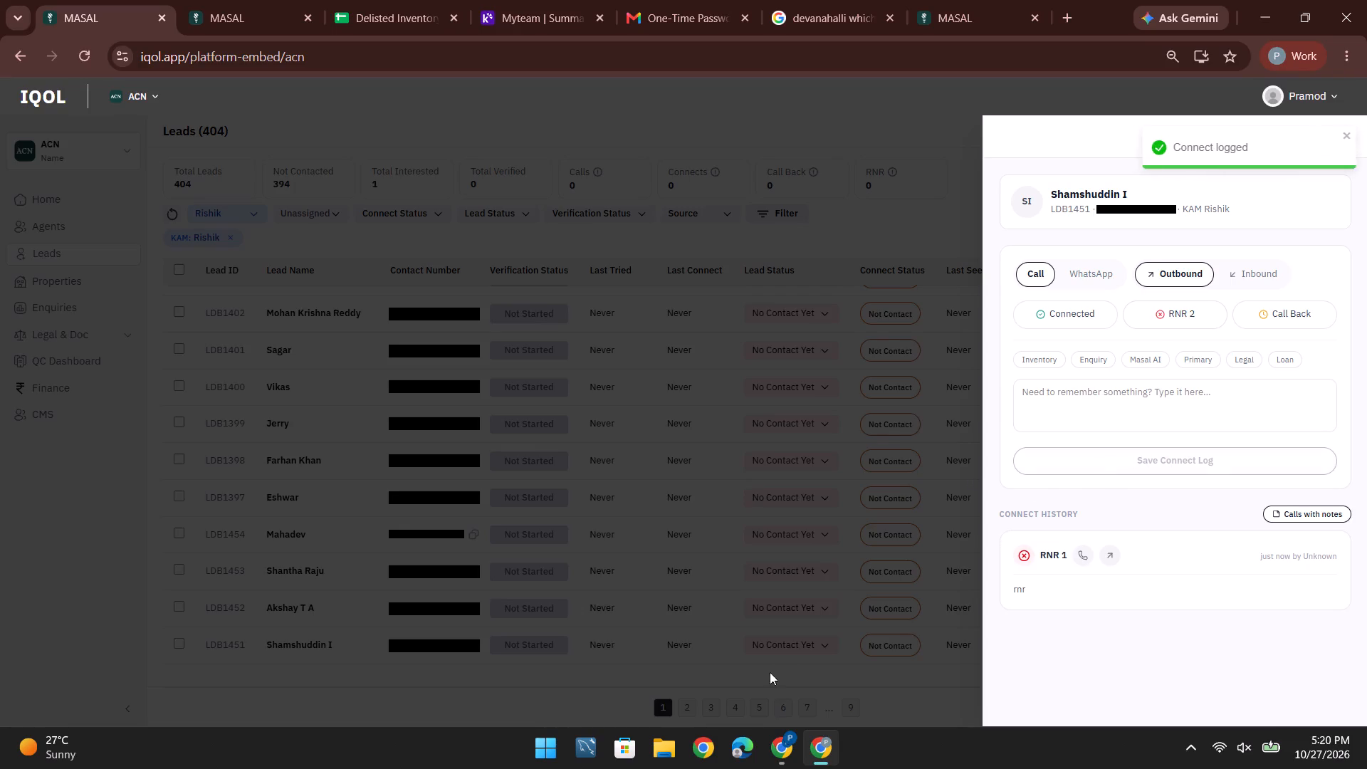
pyautogui.click(882, 684)
pyautogui.scroll(1, 1014, 611)
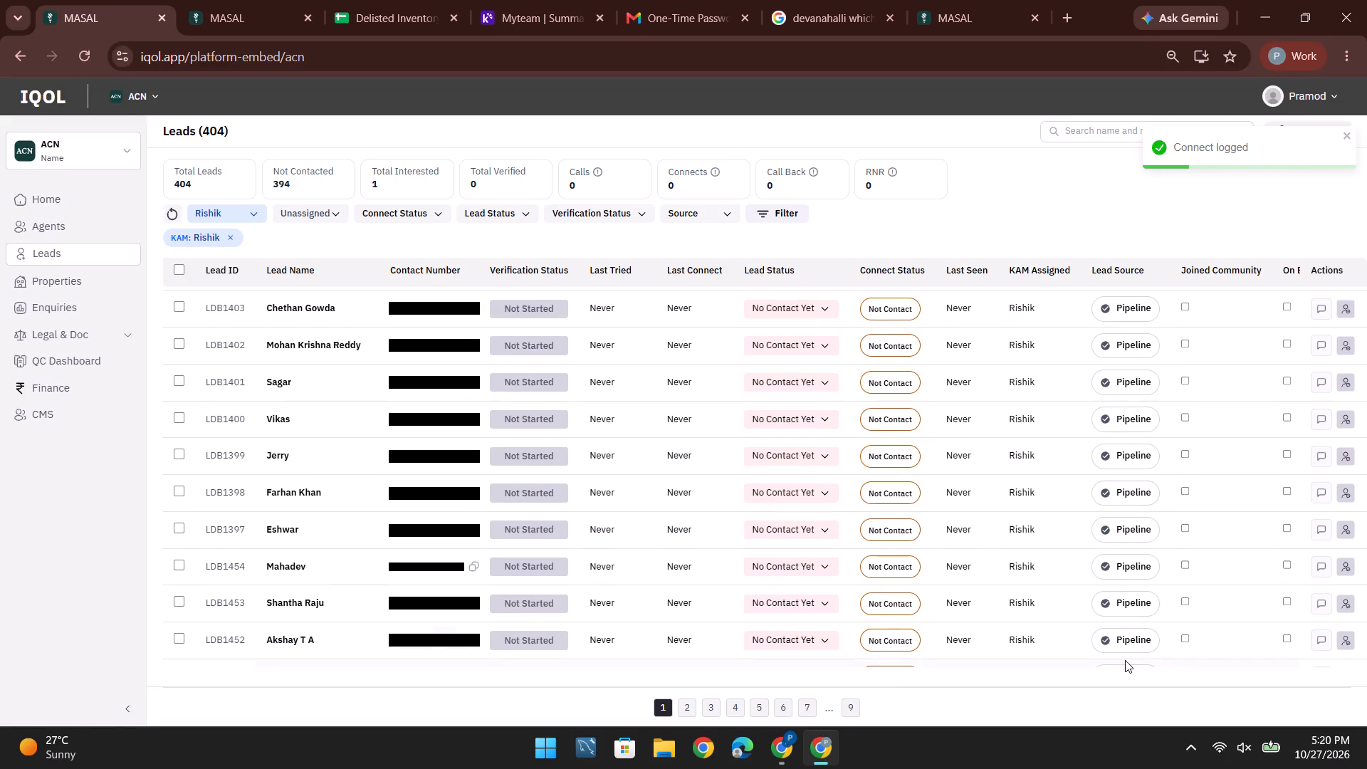
pyautogui.click(1323, 640)
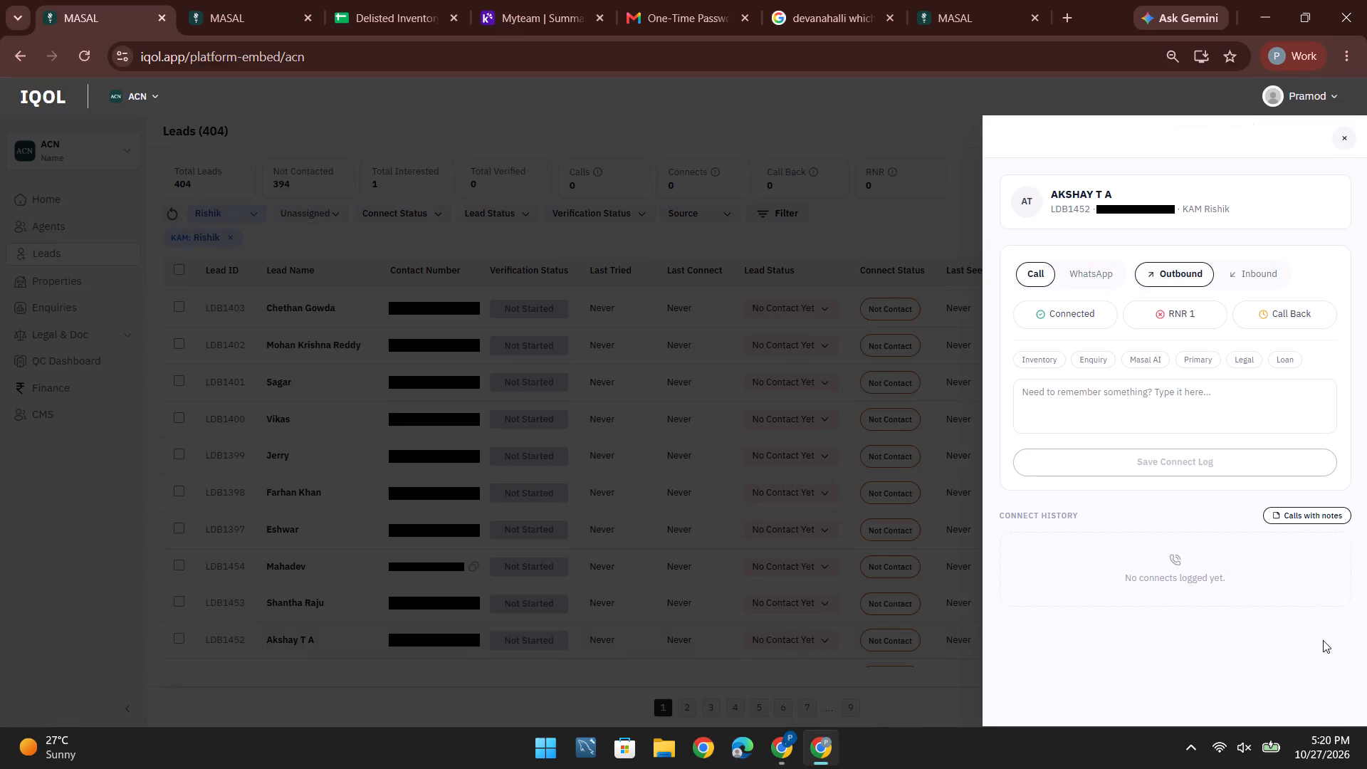
pyautogui.click(859, 768)
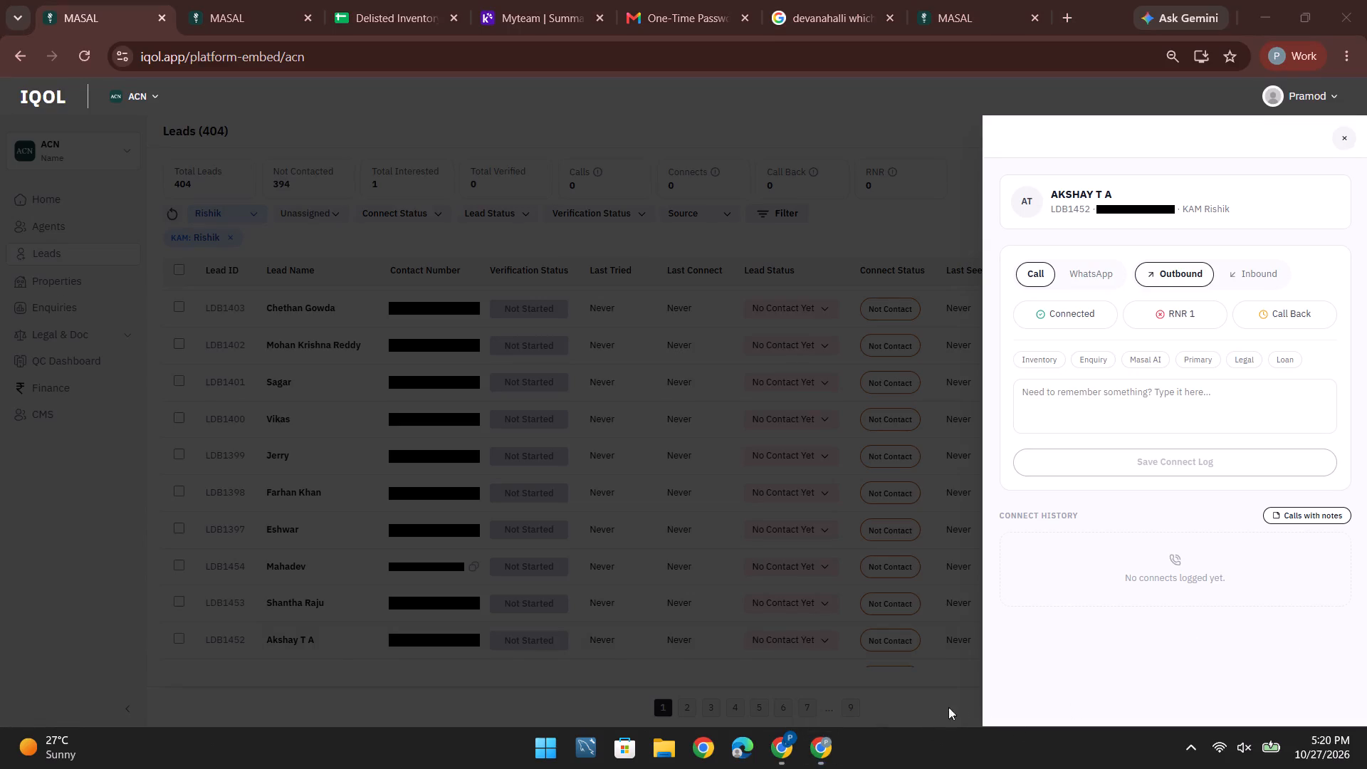
pyautogui.click(960, 702)
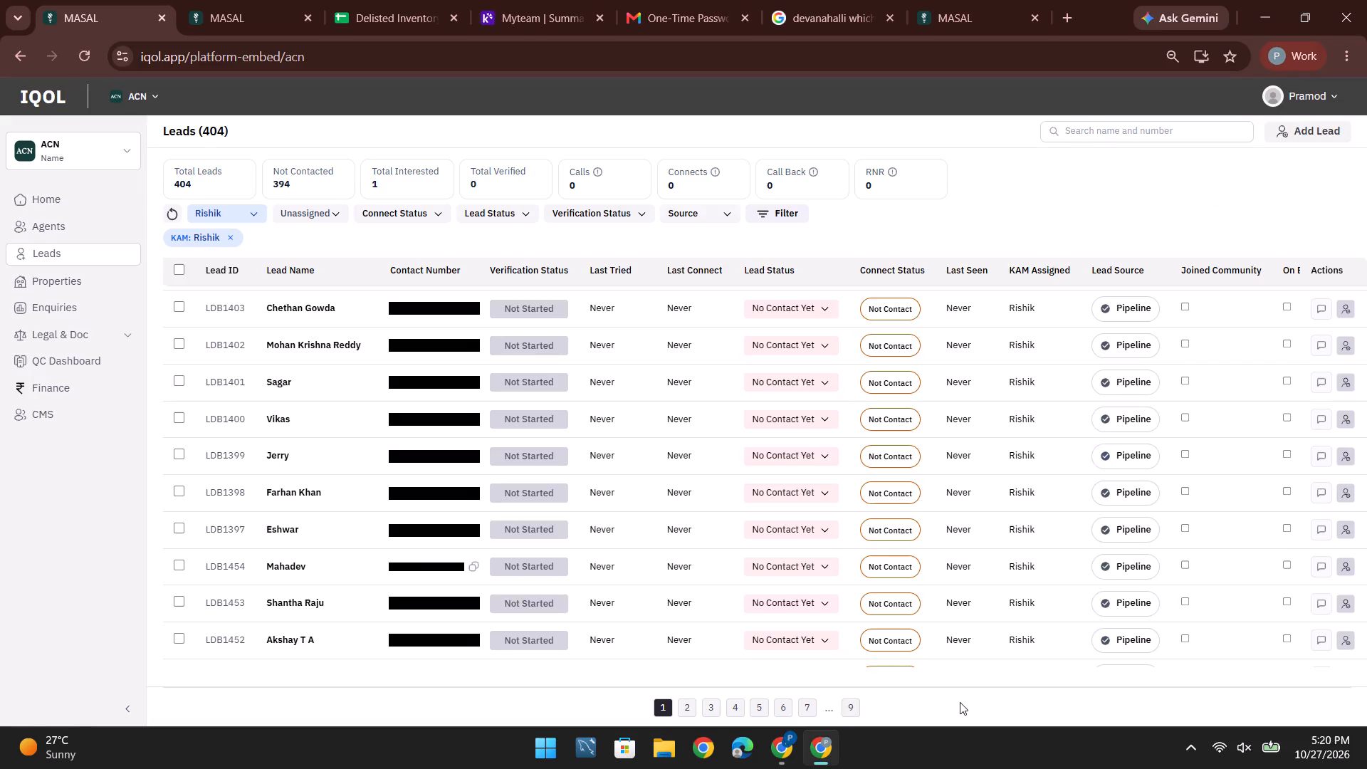
pyautogui.click(1324, 646)
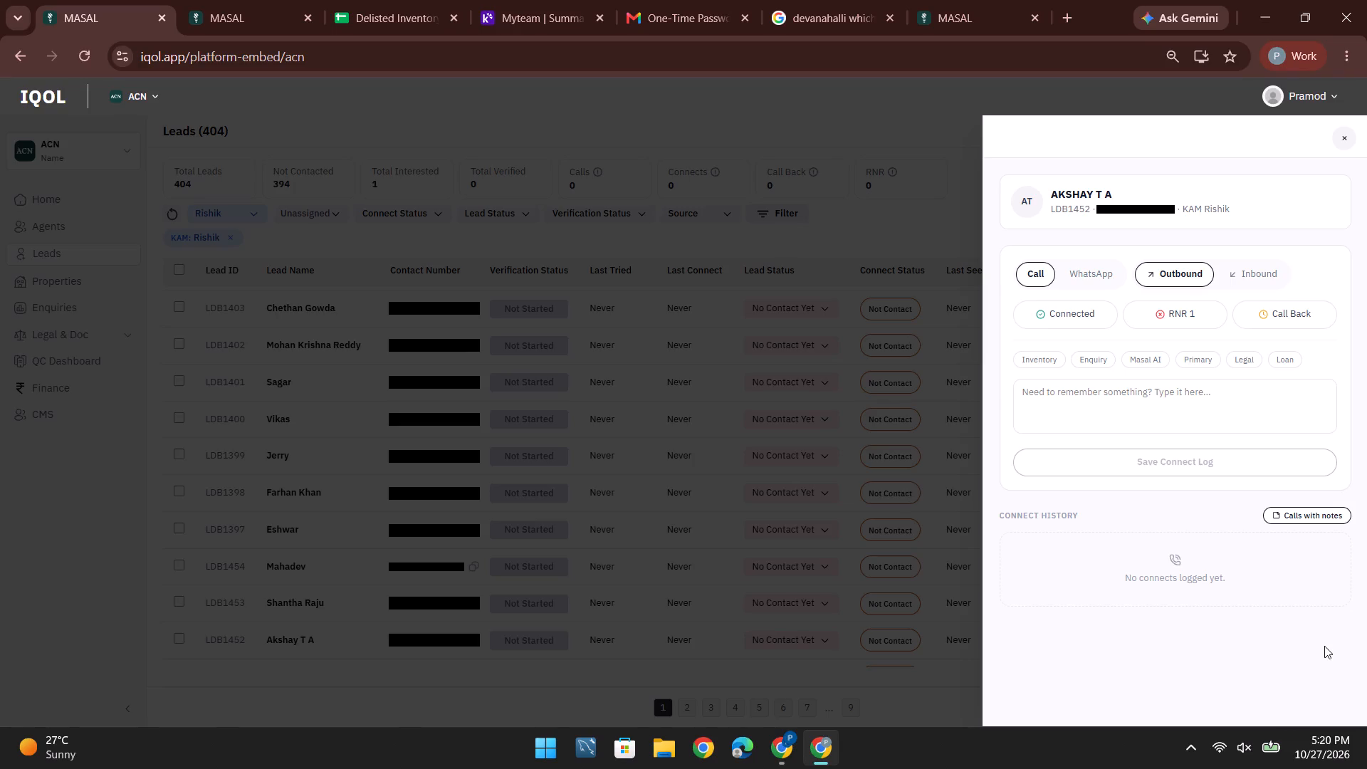
pyautogui.click(1324, 646)
pyautogui.click(977, 702)
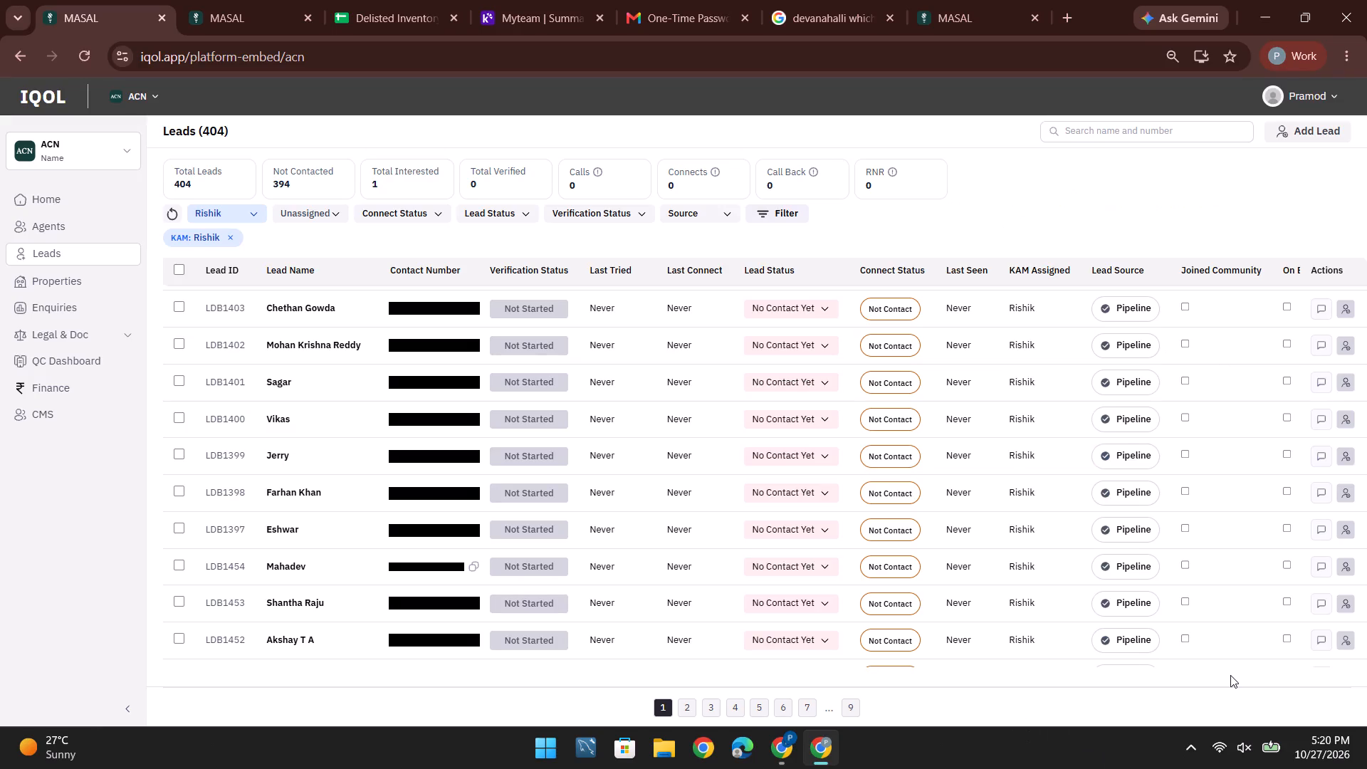
pyautogui.click(1336, 639)
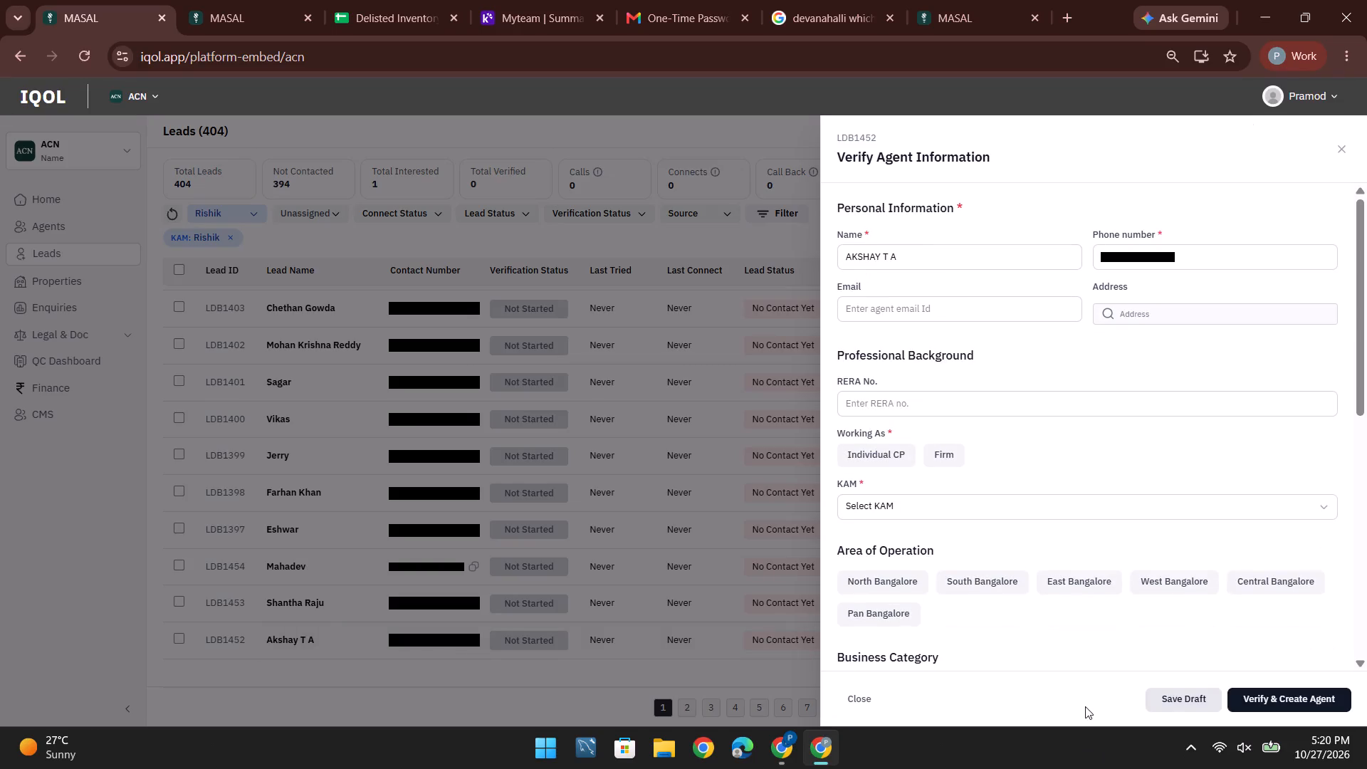
pyautogui.click(796, 659)
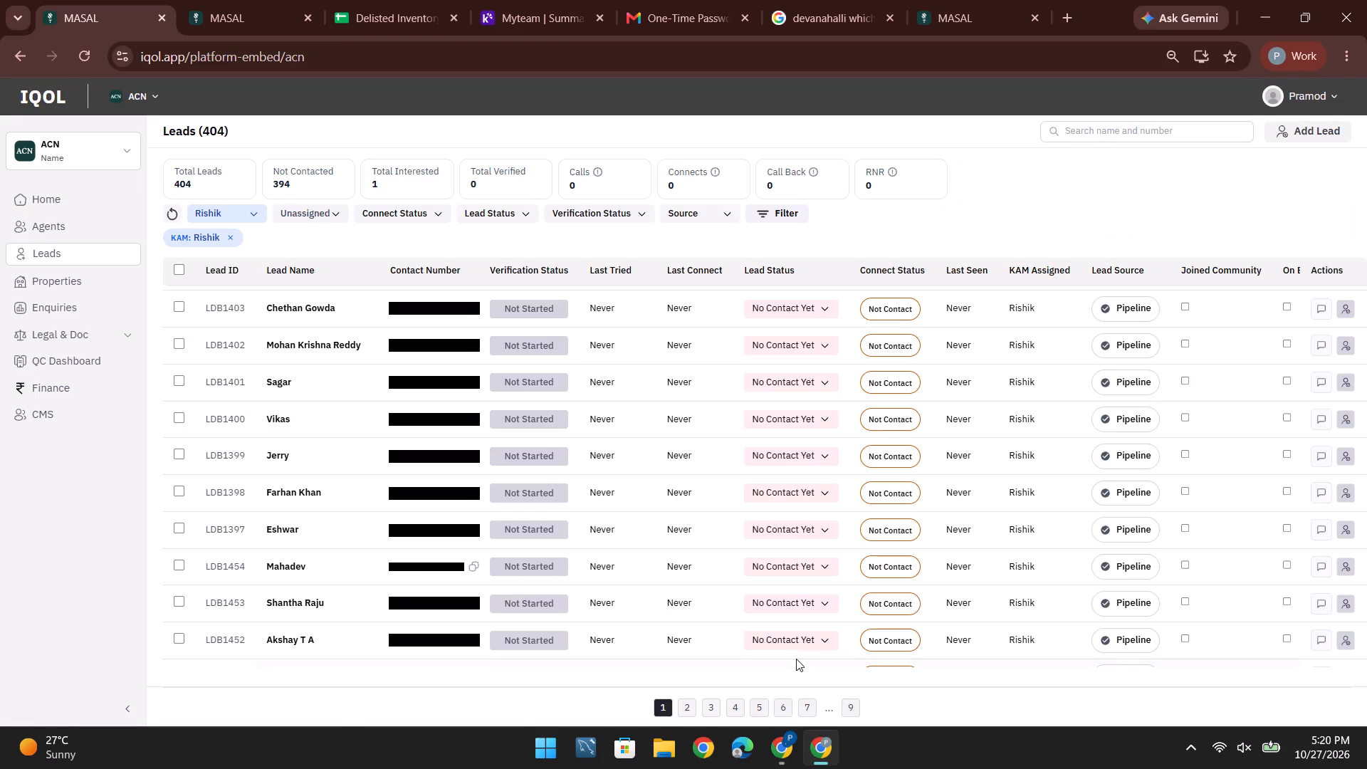
pyautogui.click(1319, 644)
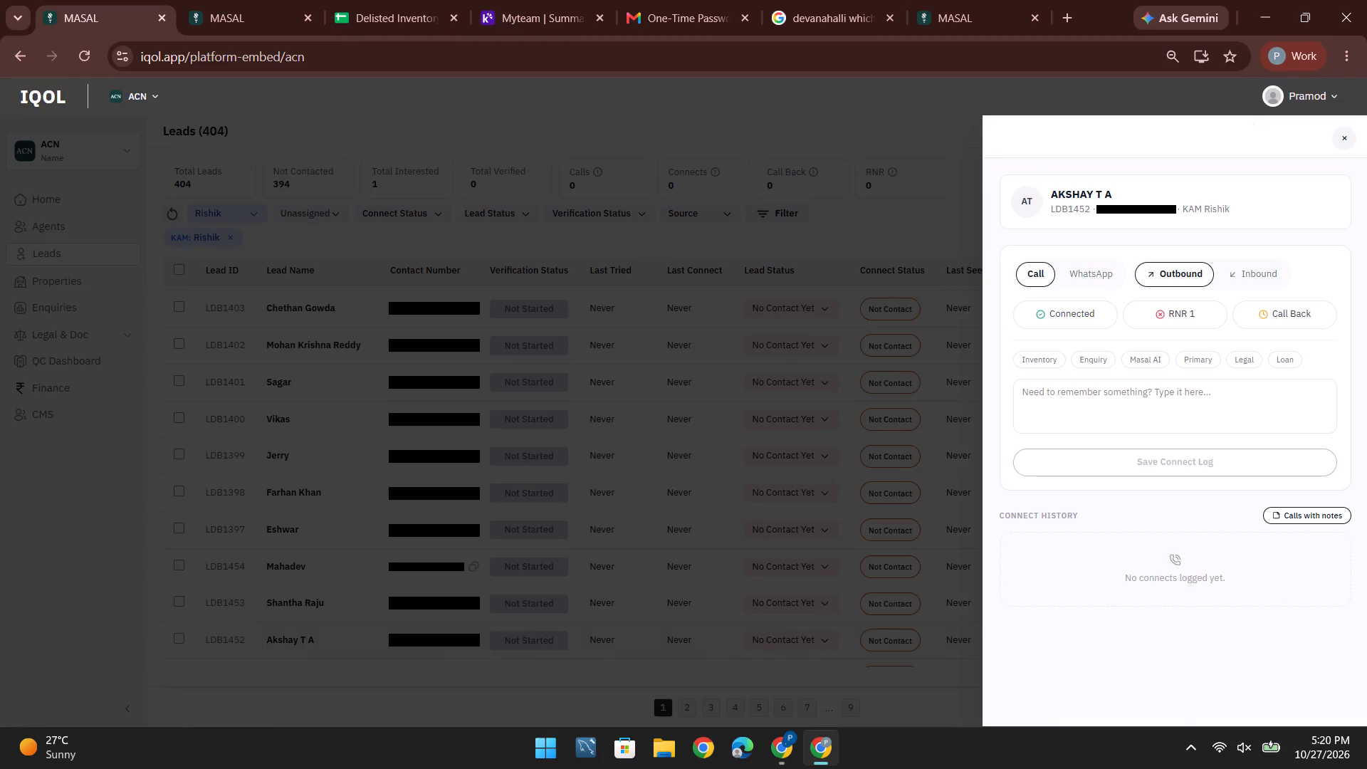
pyautogui.click(1171, 317)
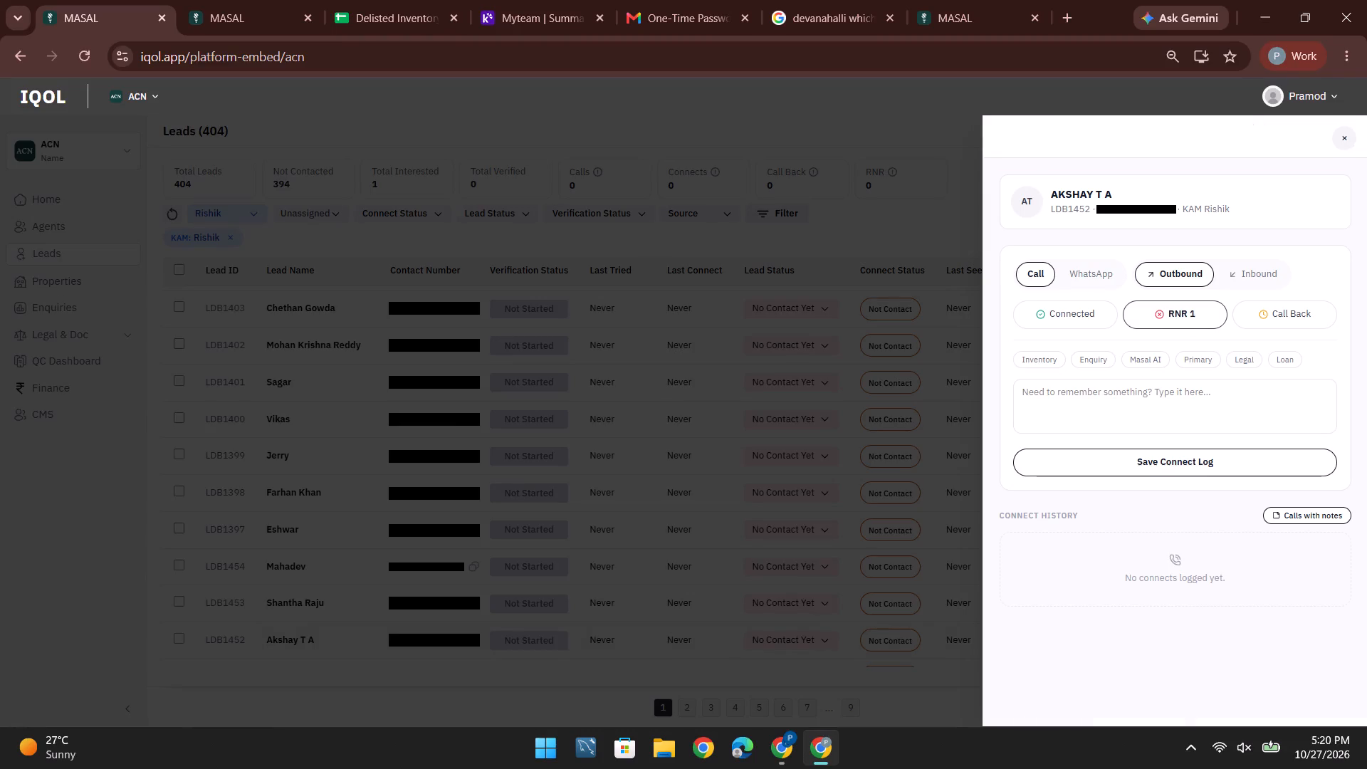
pyautogui.click(1104, 412)
pyautogui.write('rnr')
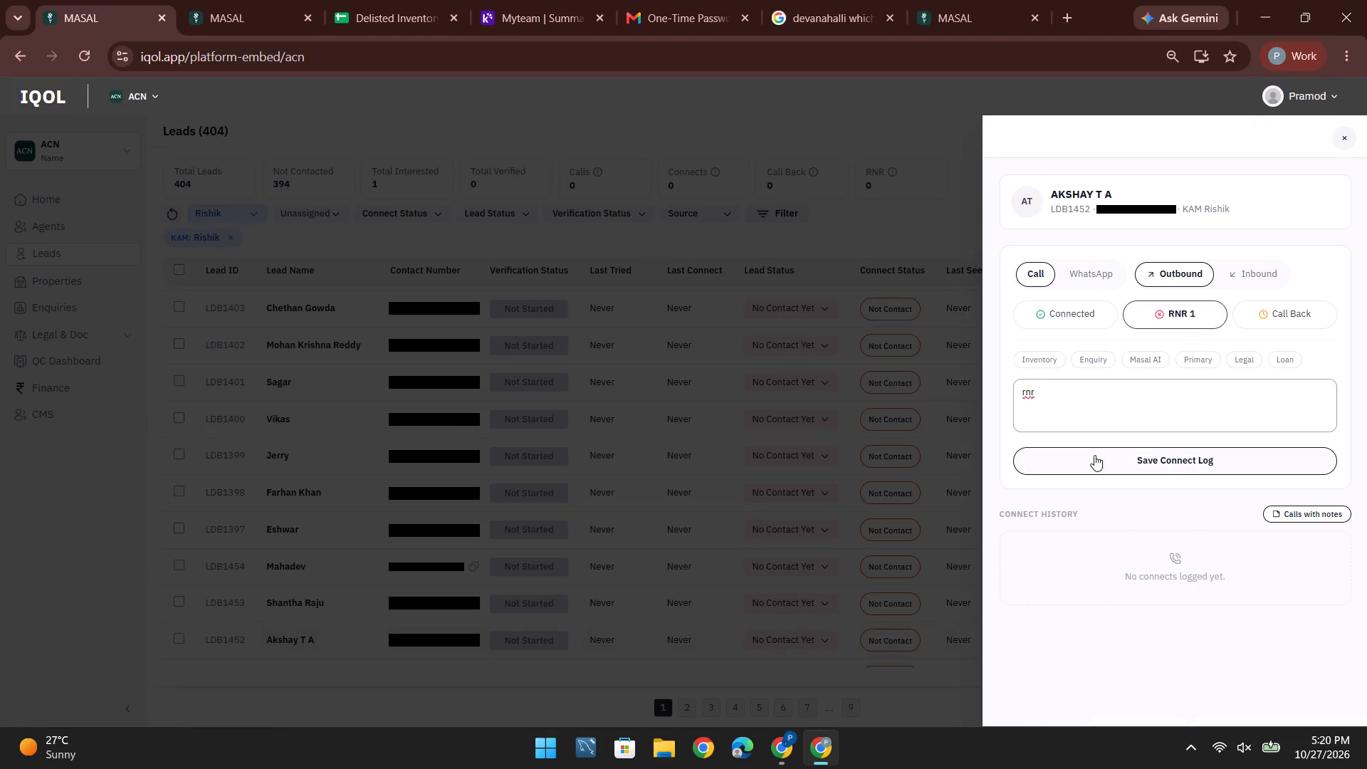
pyautogui.click(1094, 455)
pyautogui.click(896, 699)
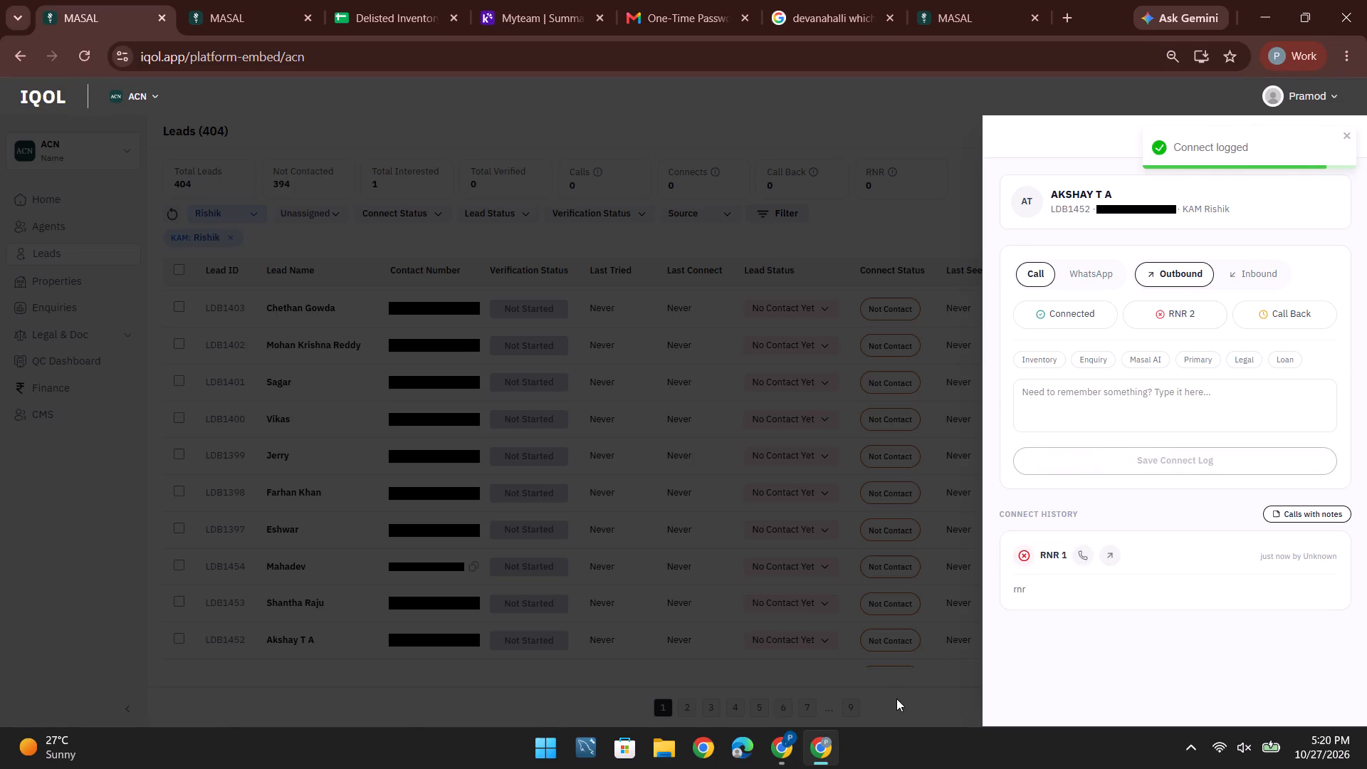
pyautogui.scroll(1, 1049, 620)
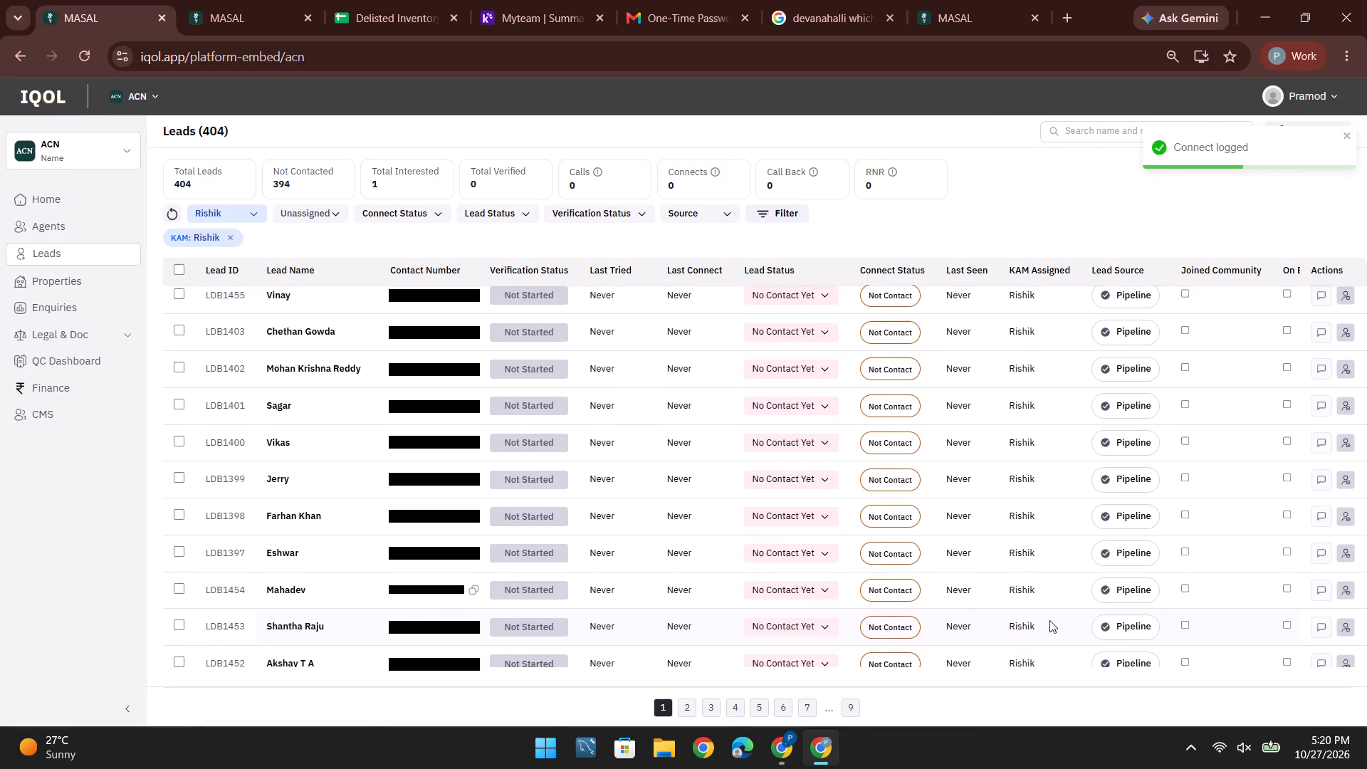
pyautogui.scroll(1, 1049, 620)
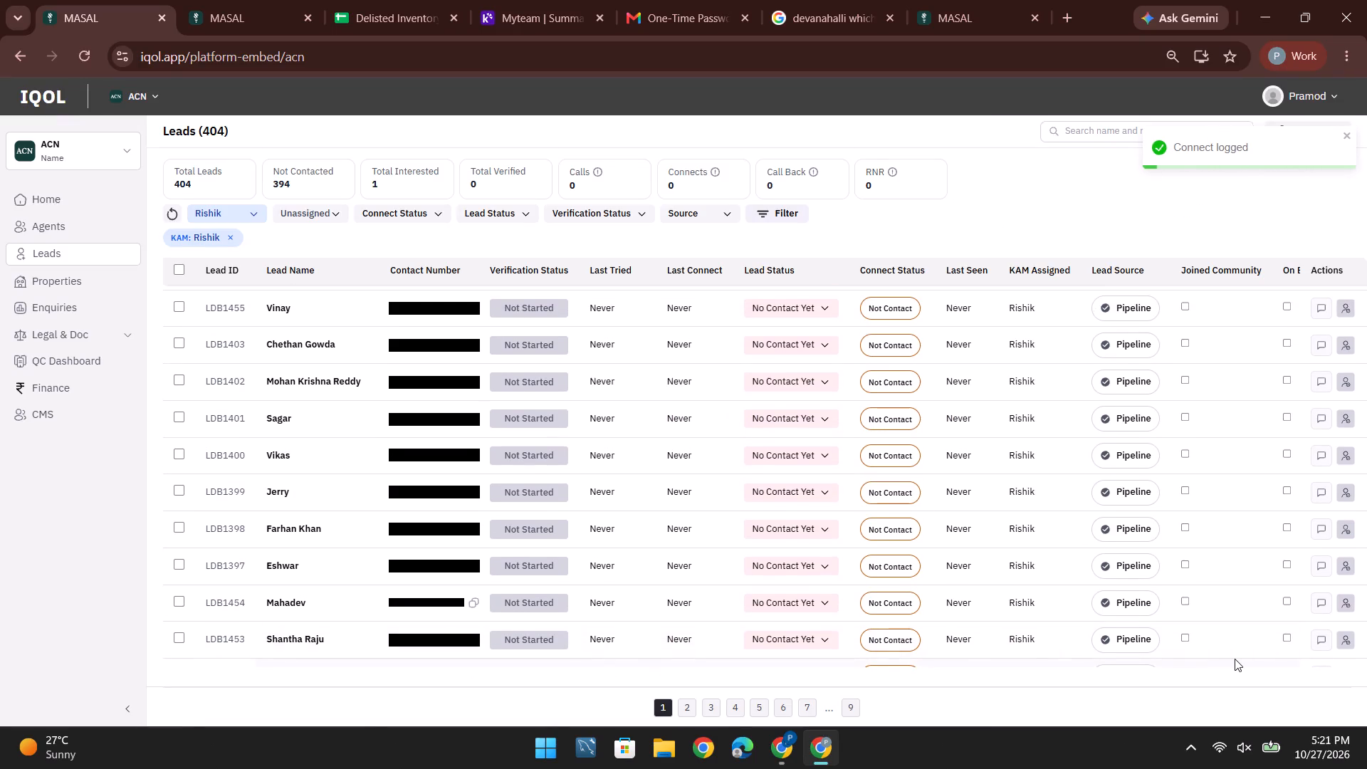
pyautogui.click(1319, 636)
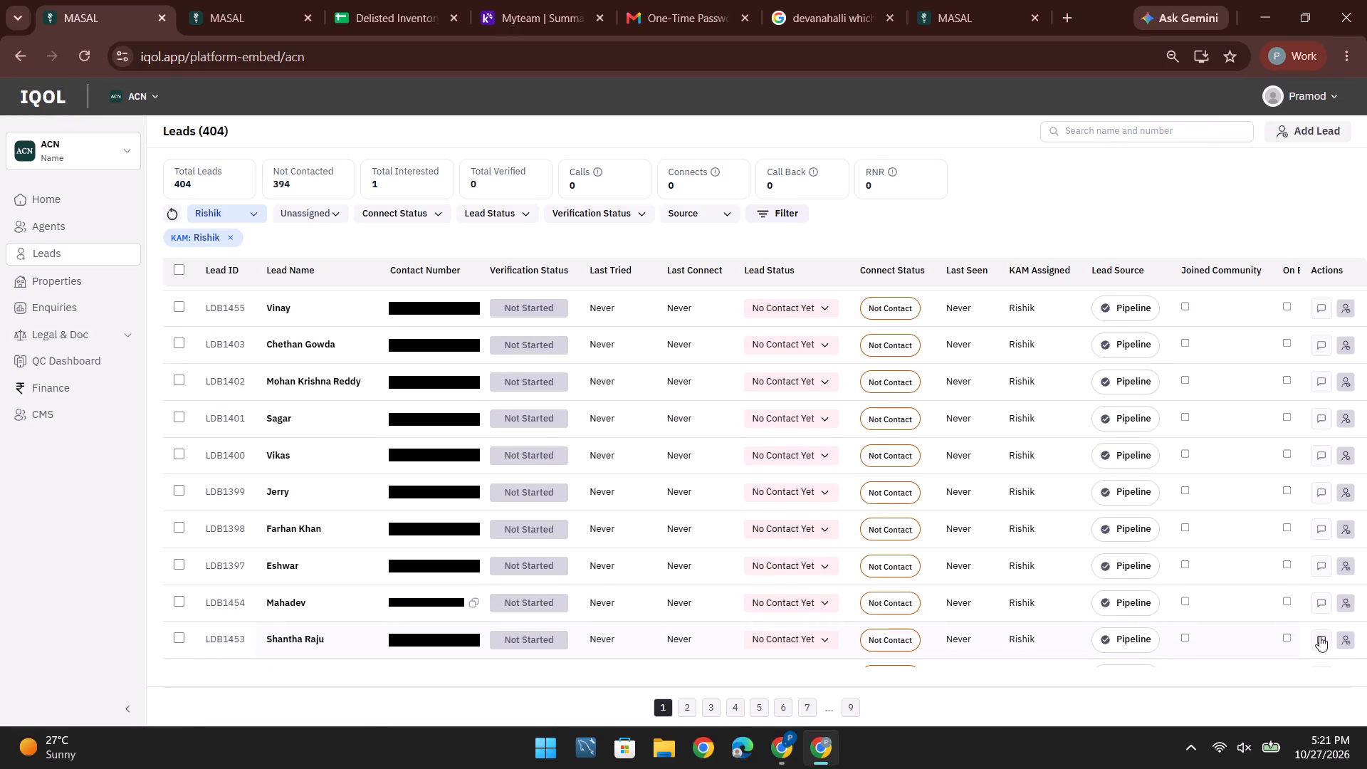
pyautogui.doubleClick(948, 716)
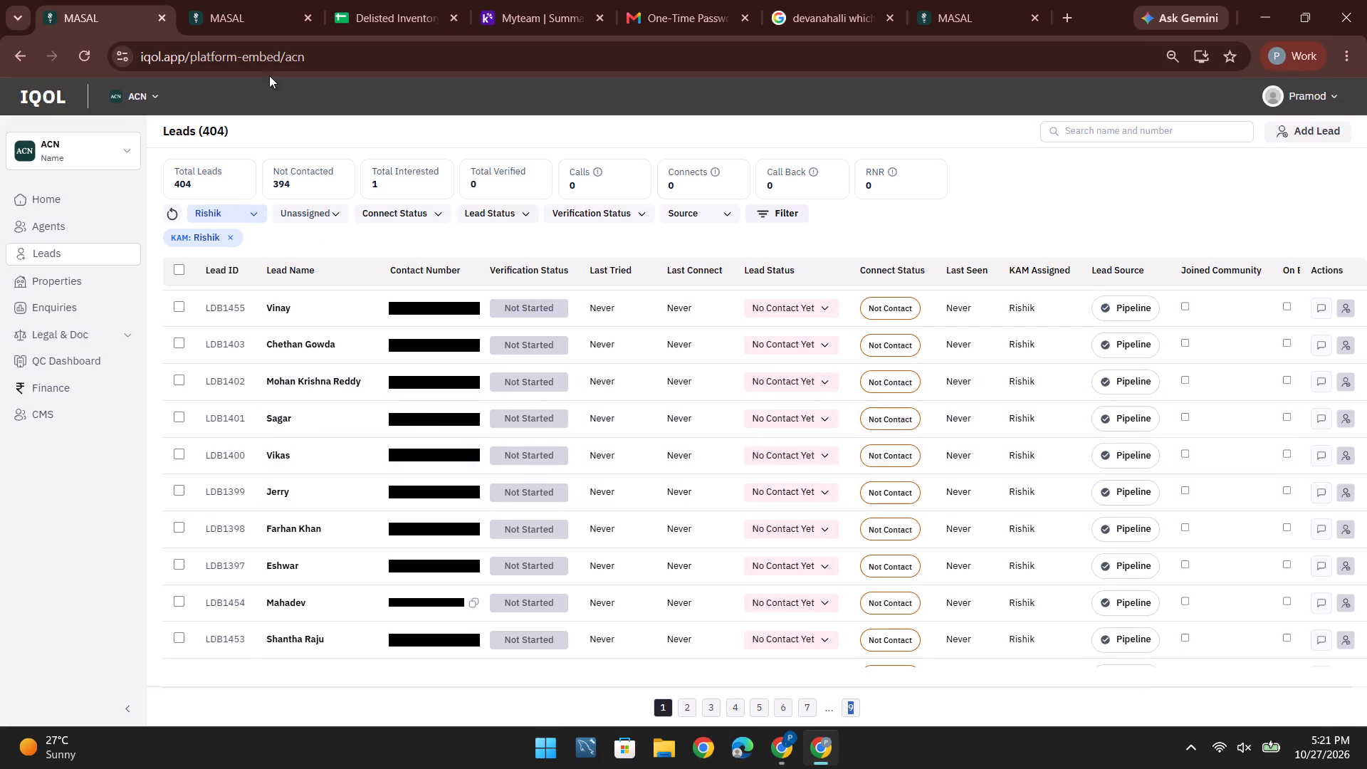
pyautogui.click(268, 19)
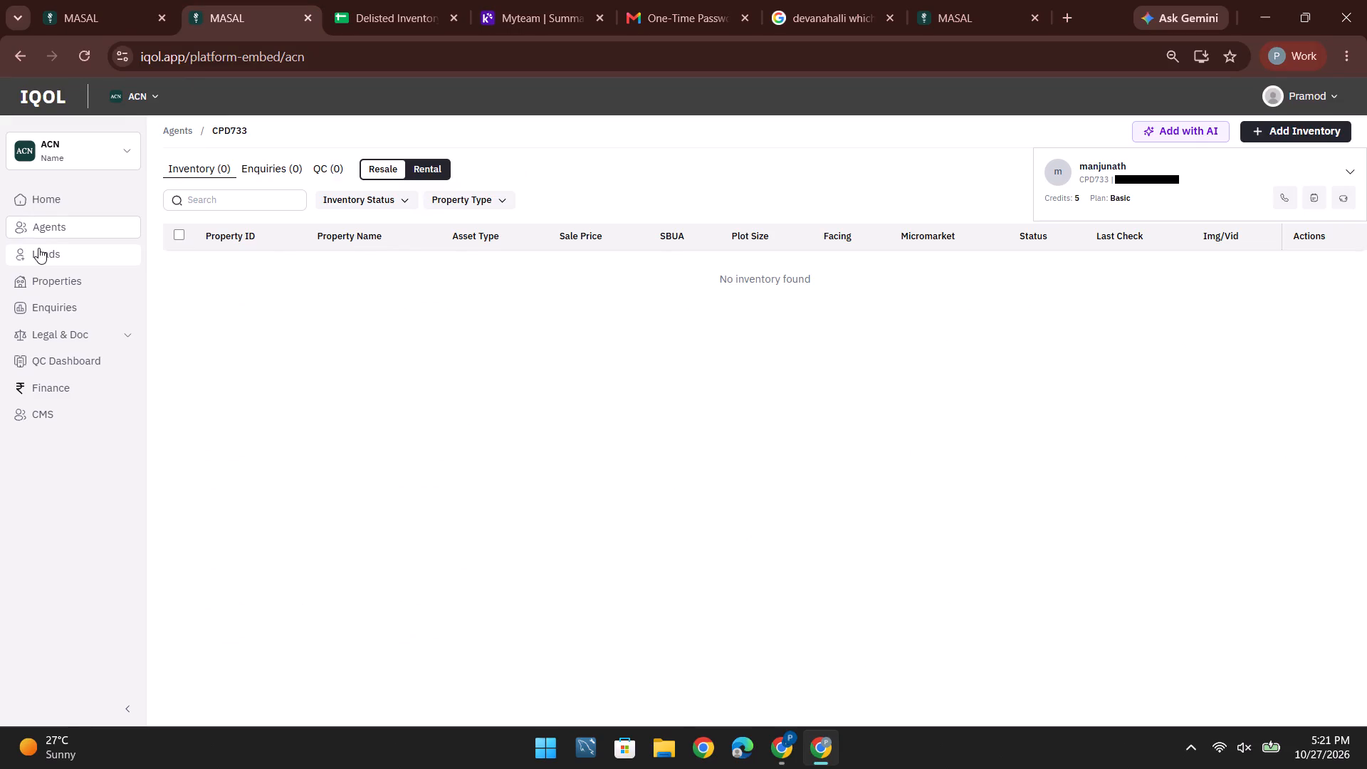
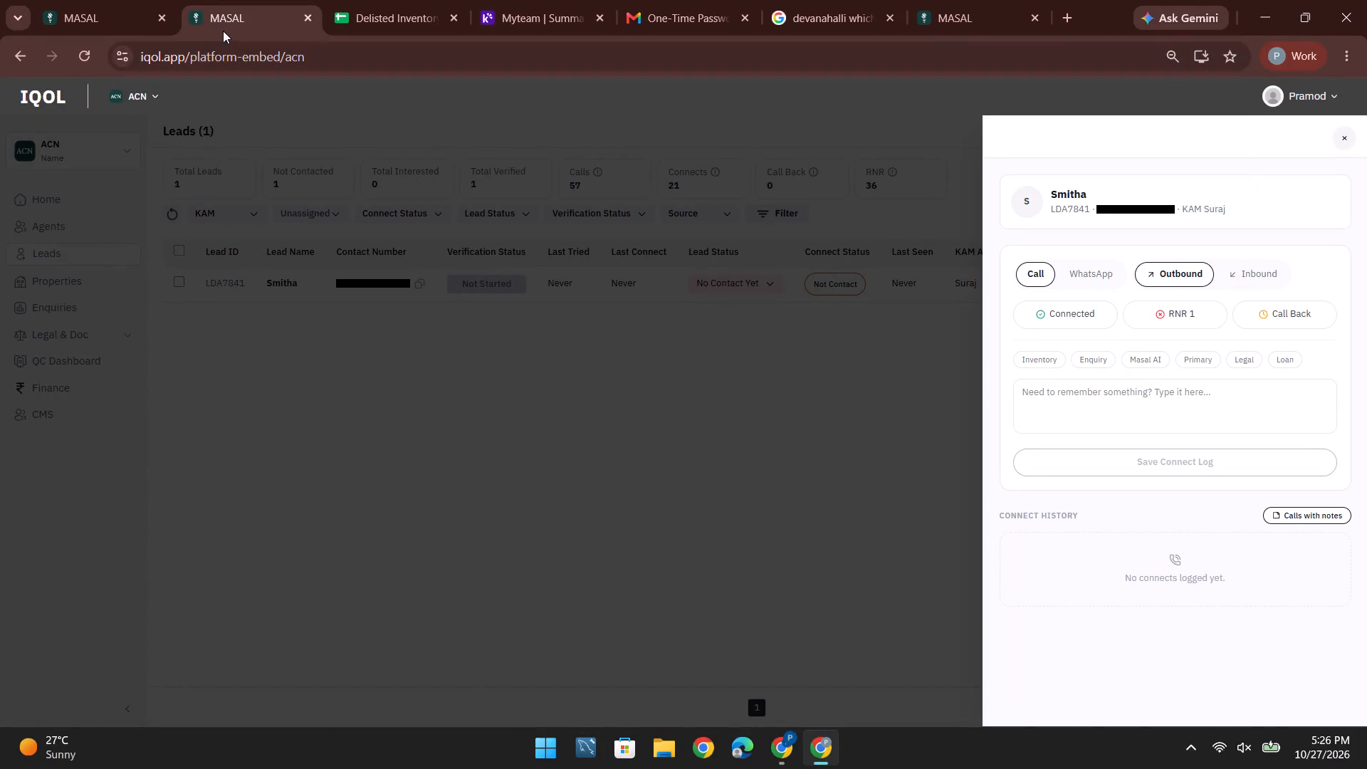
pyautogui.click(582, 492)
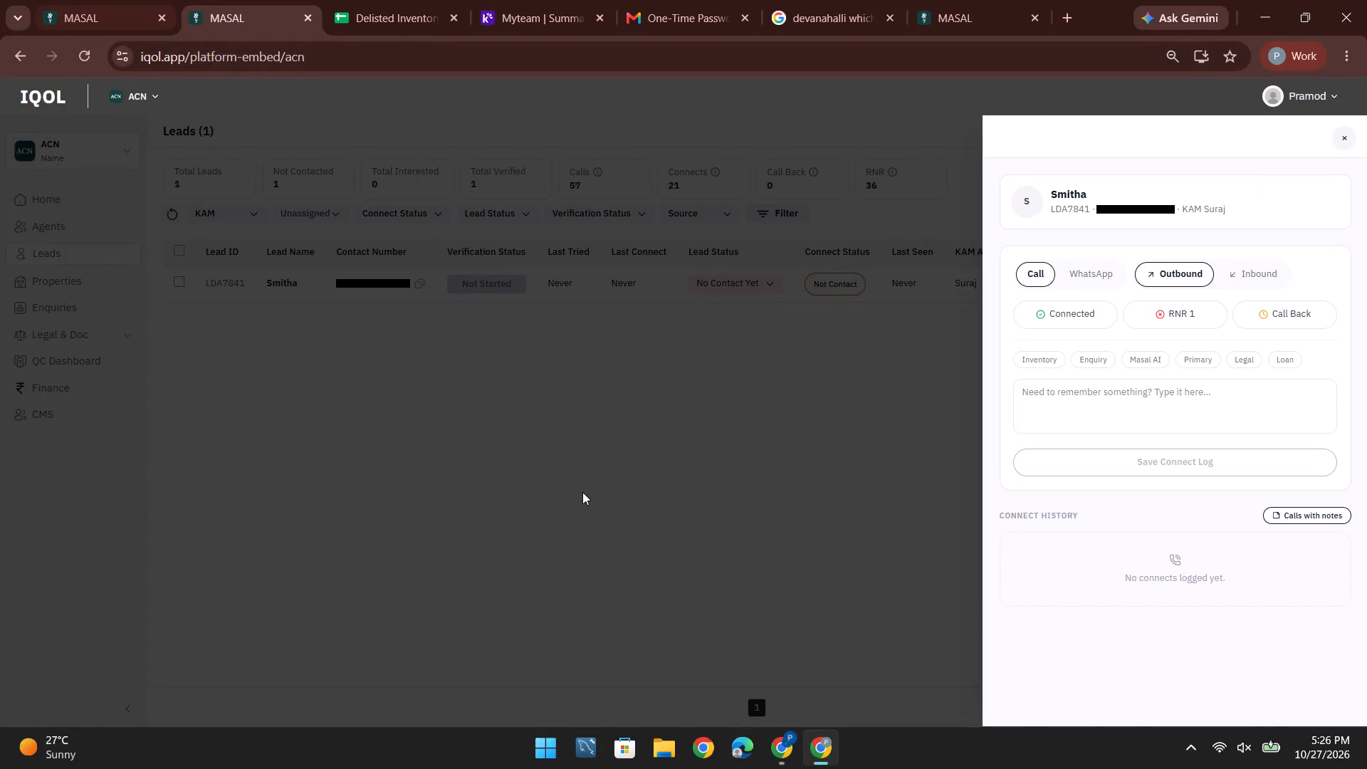
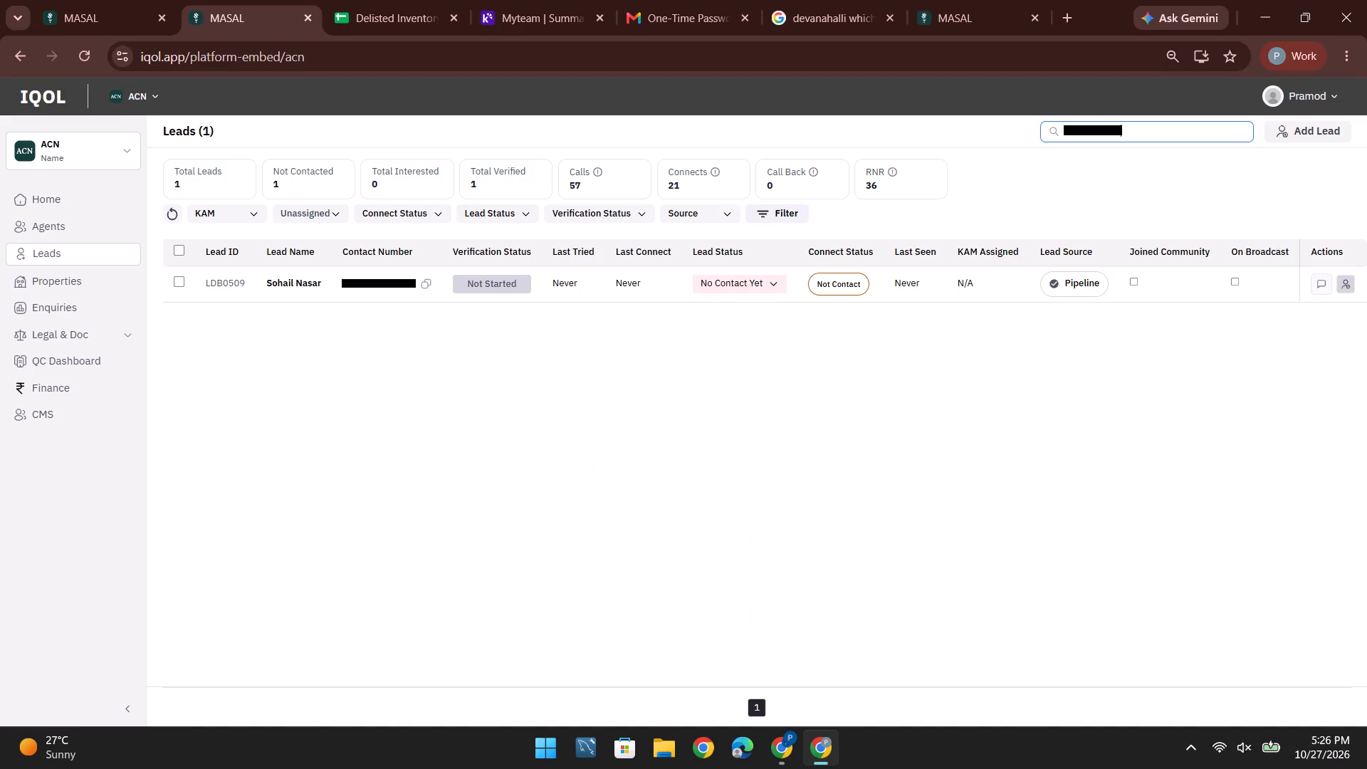
pyautogui.hscroll(-2, 1202, 266)
pyautogui.click(1330, 282)
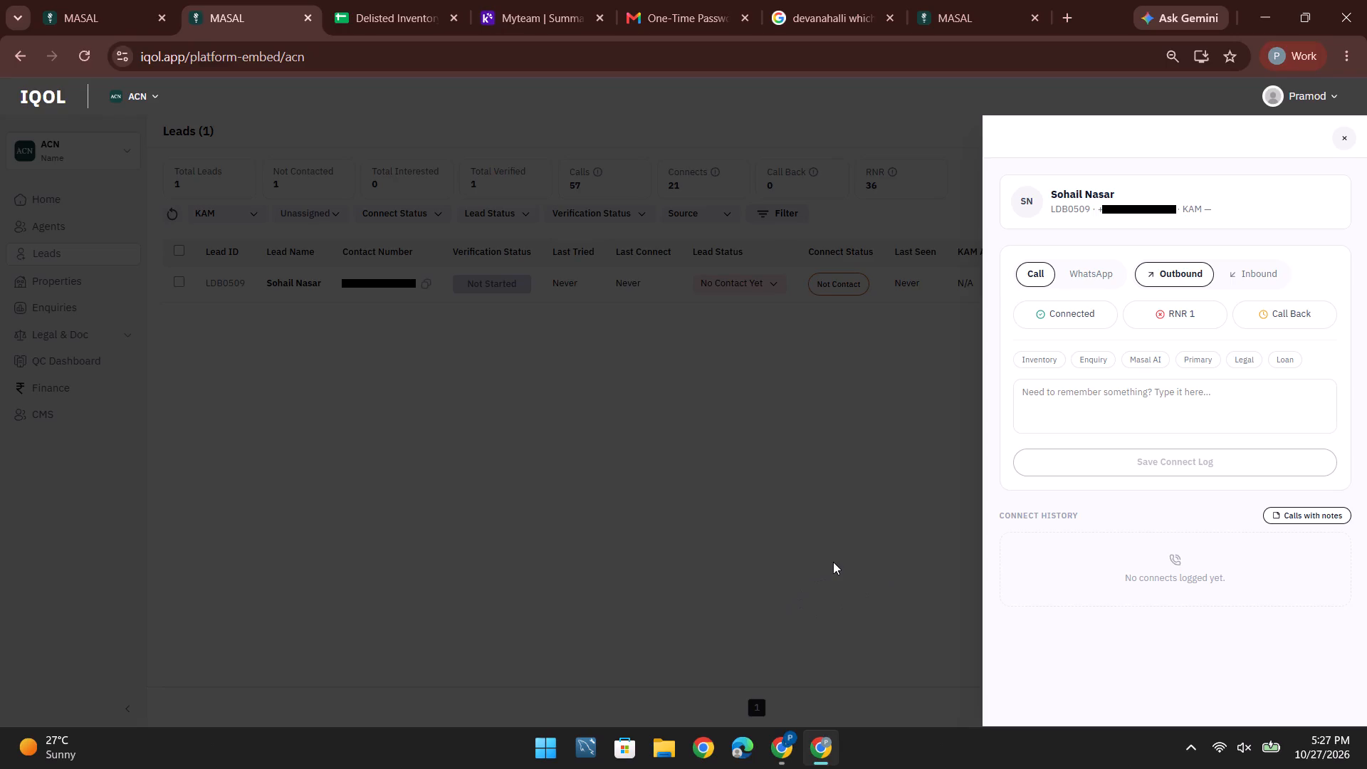
pyautogui.click(828, 450)
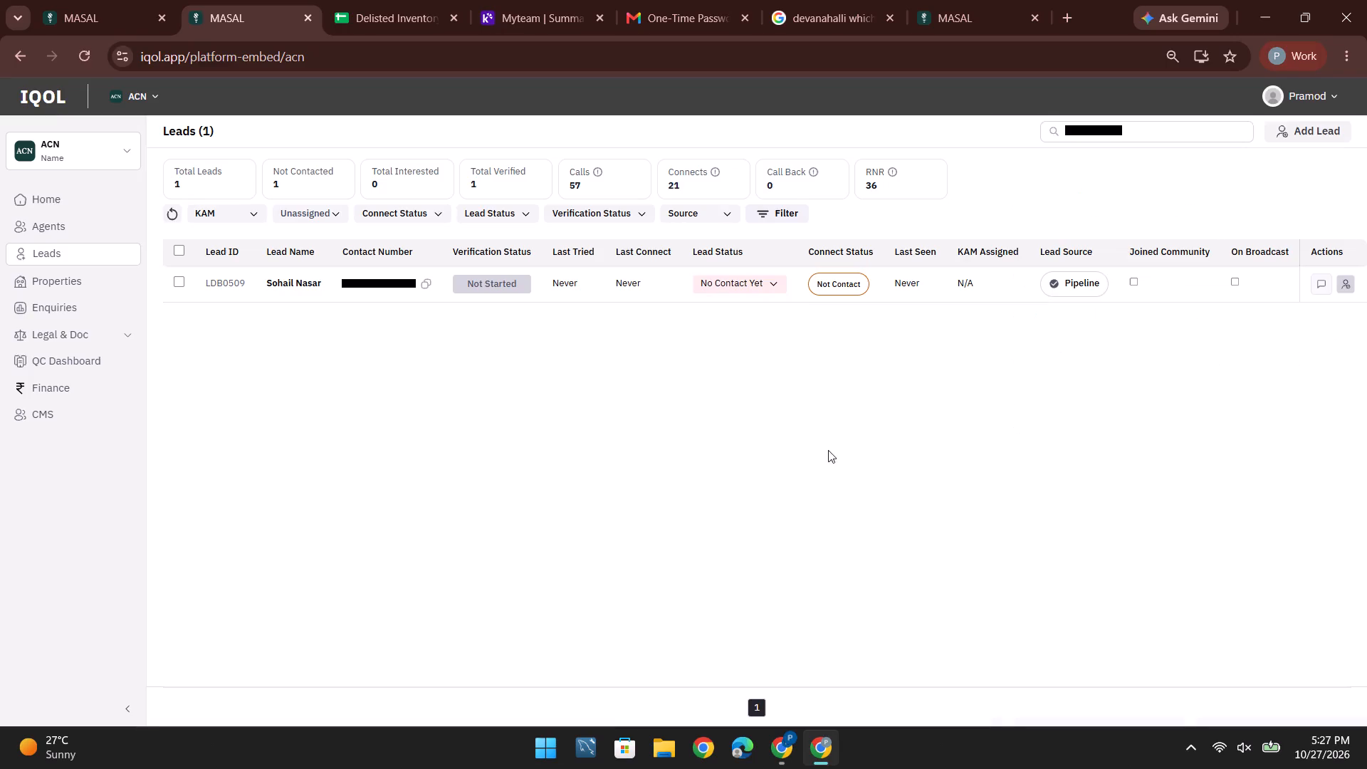
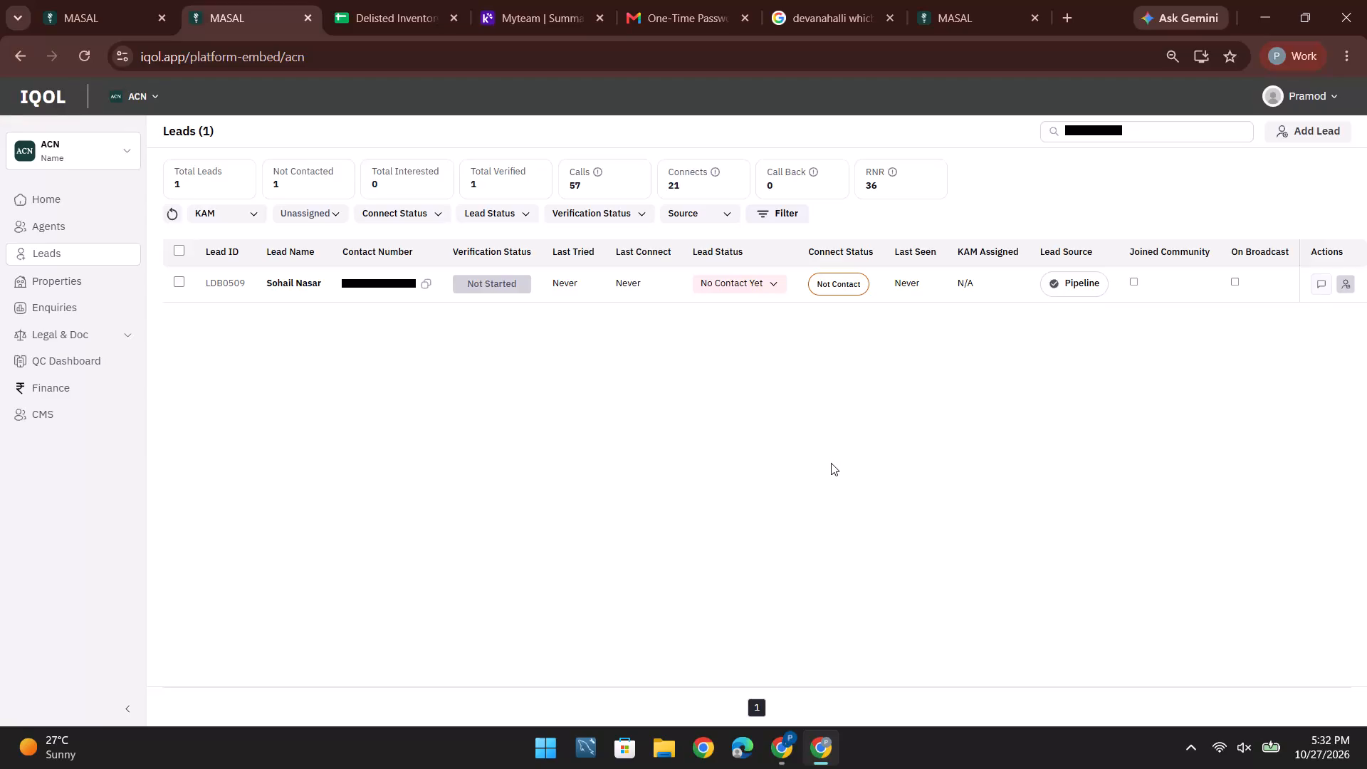
# Show the hidden system tray icons.
pyautogui.click(1197, 755)
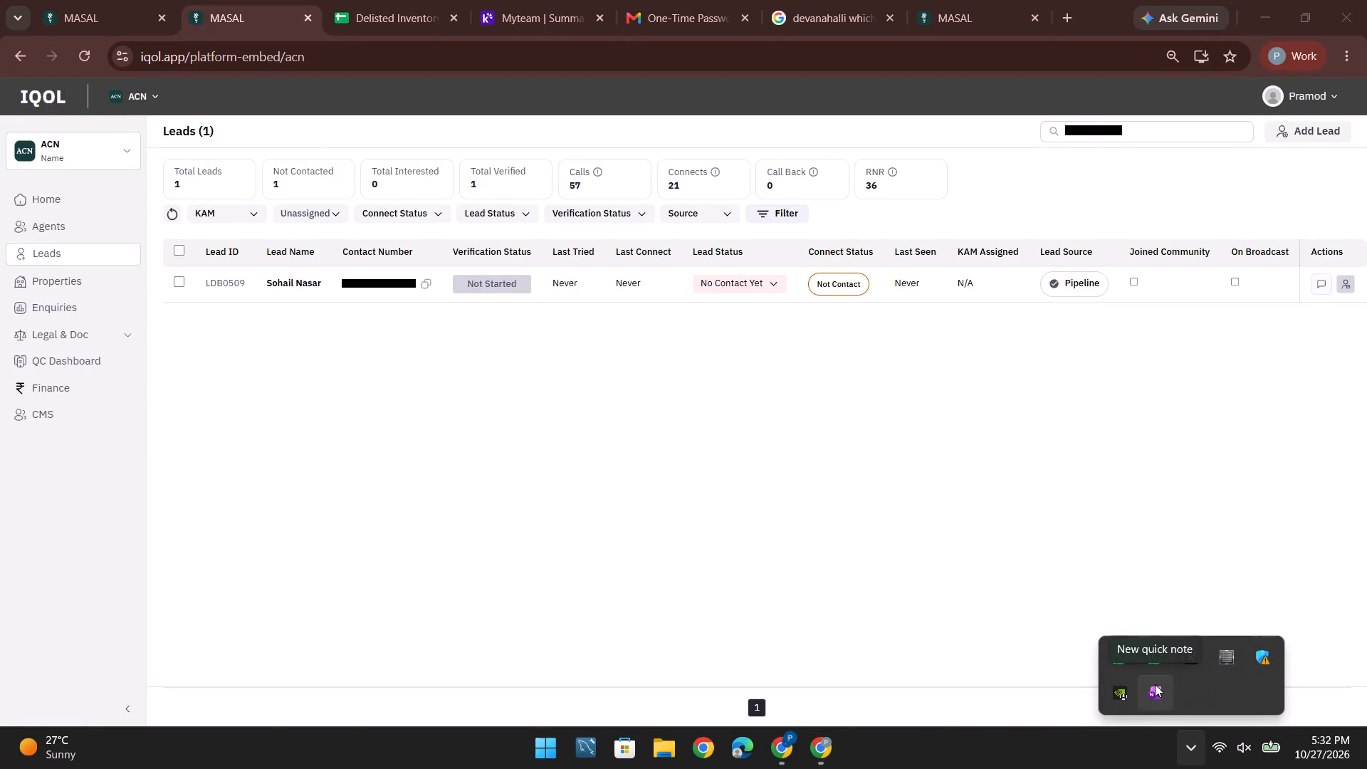
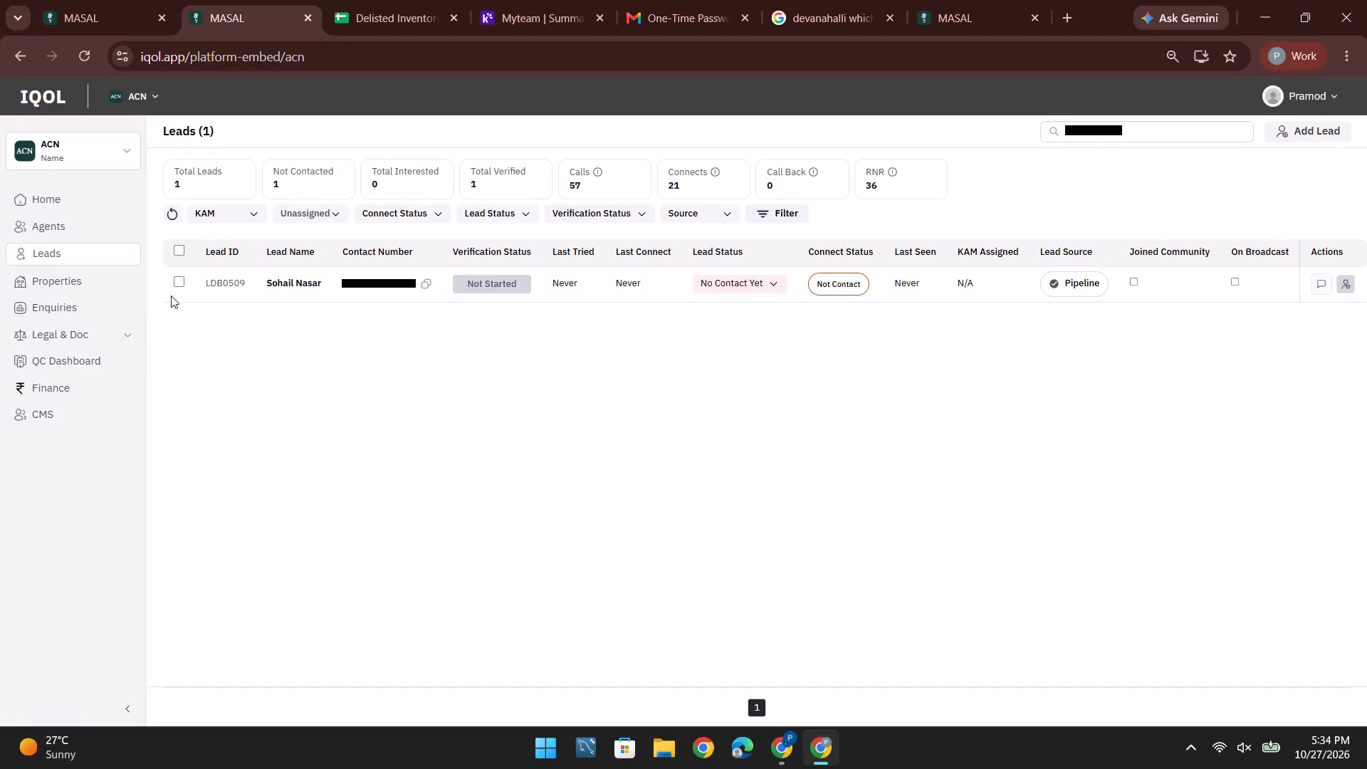
pyautogui.click(85, 0)
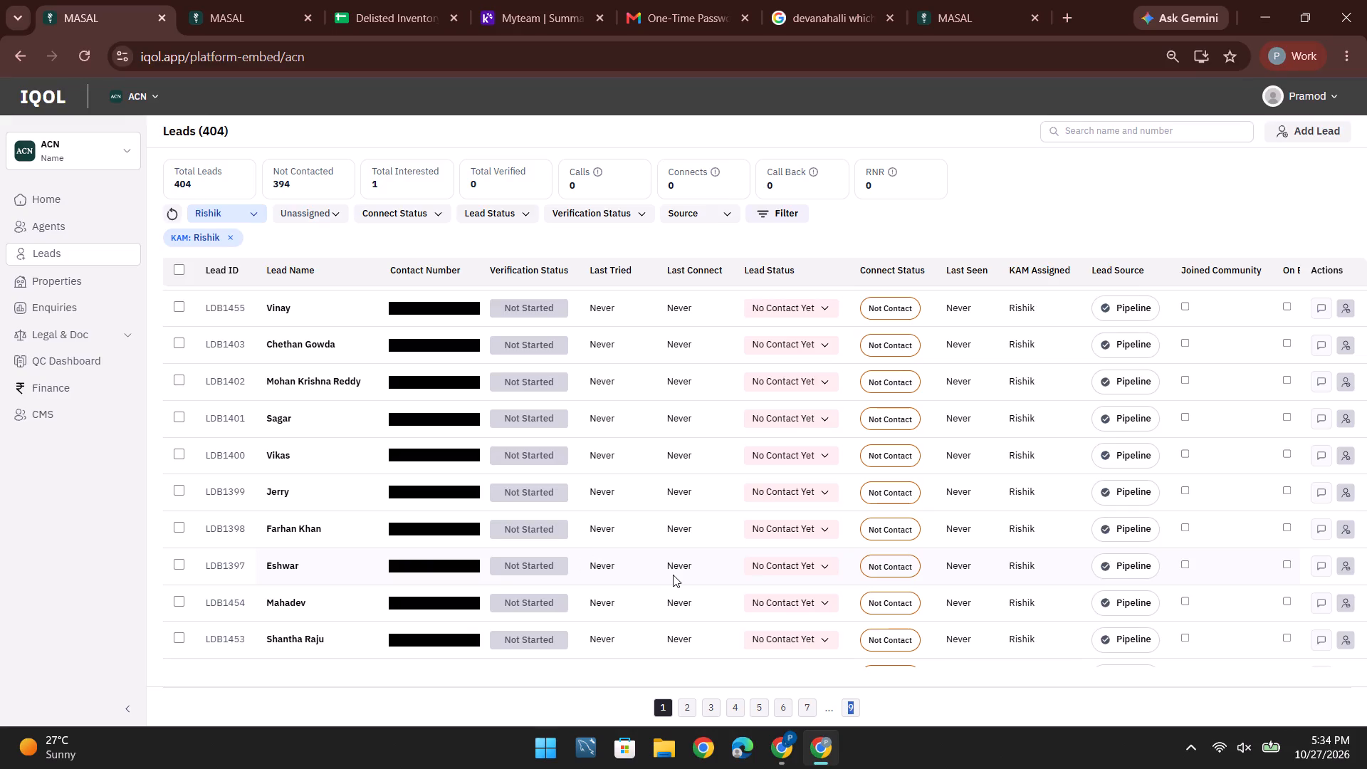
pyautogui.scroll(-1, 673, 575)
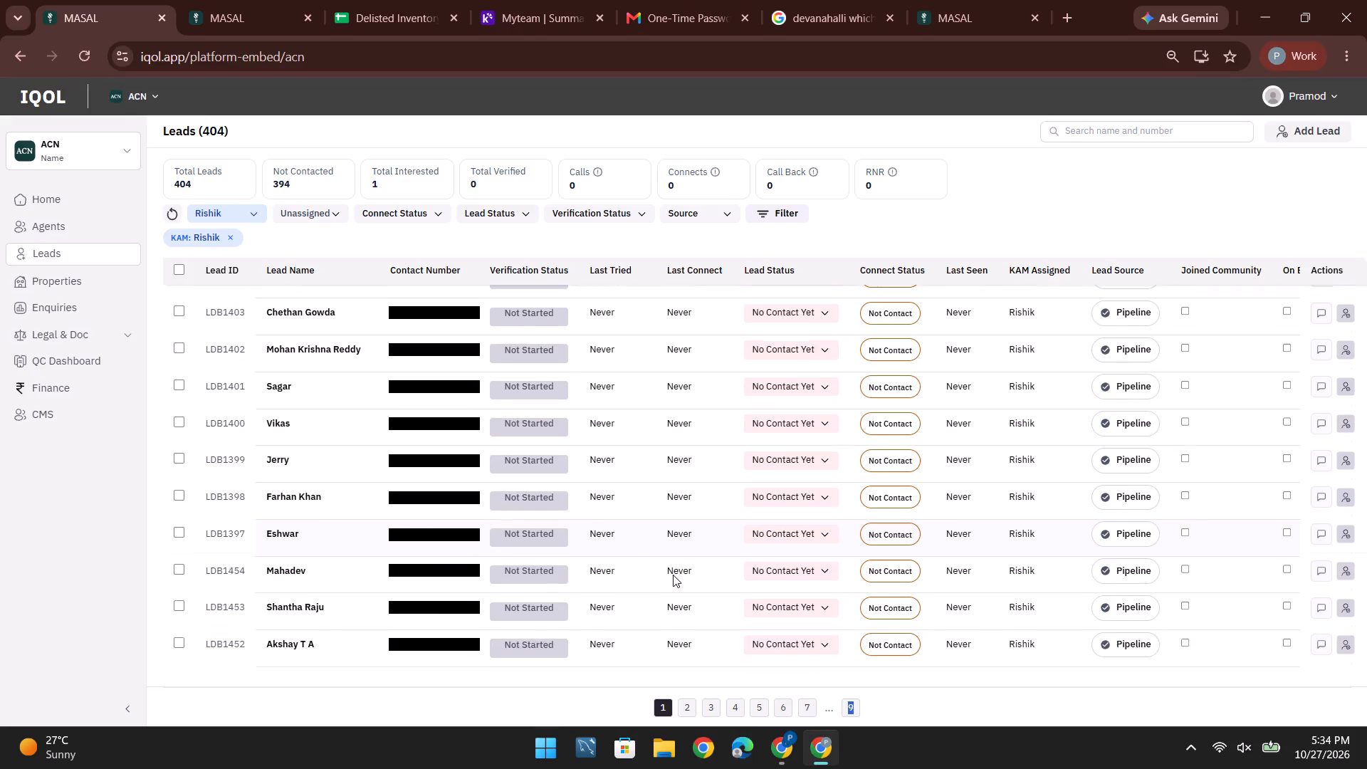
pyautogui.scroll(-2, 673, 575)
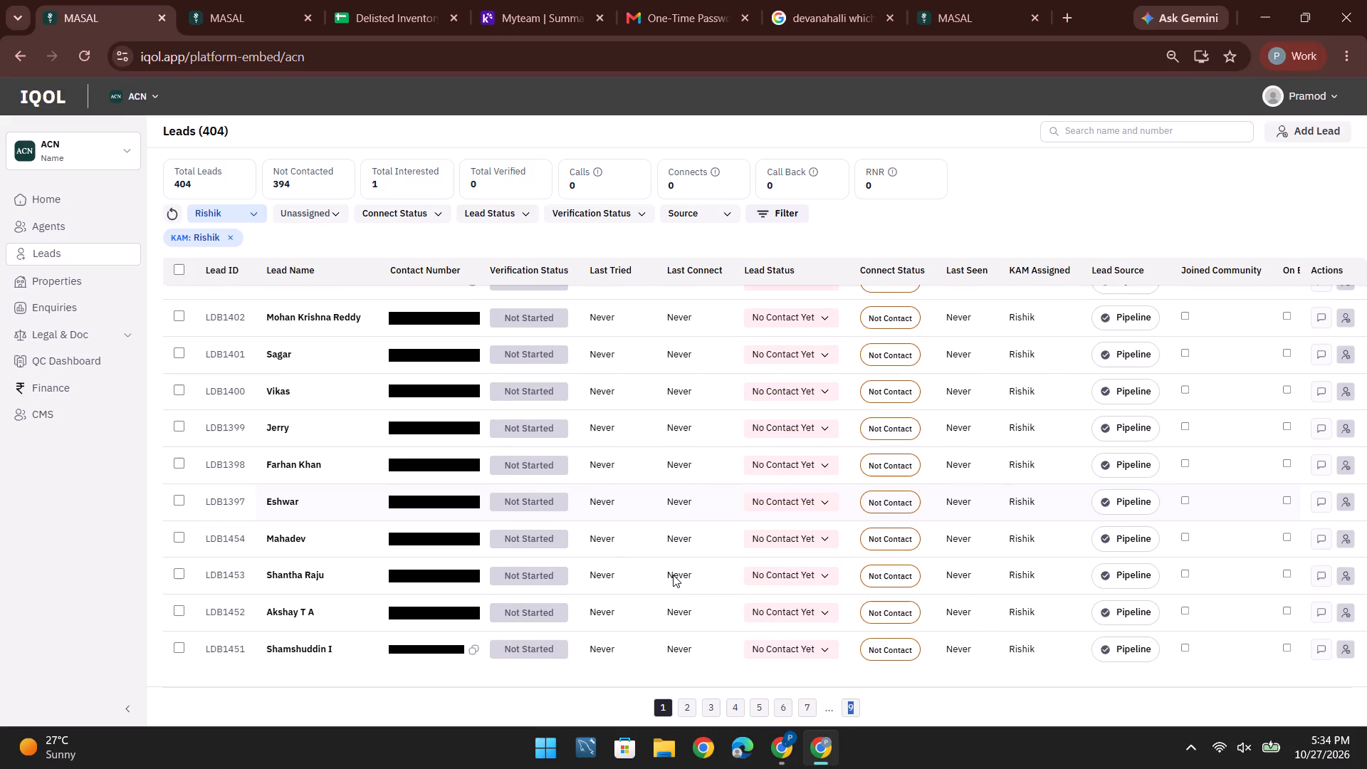
pyautogui.scroll(-1, 673, 575)
pyautogui.scroll(1, 673, 575)
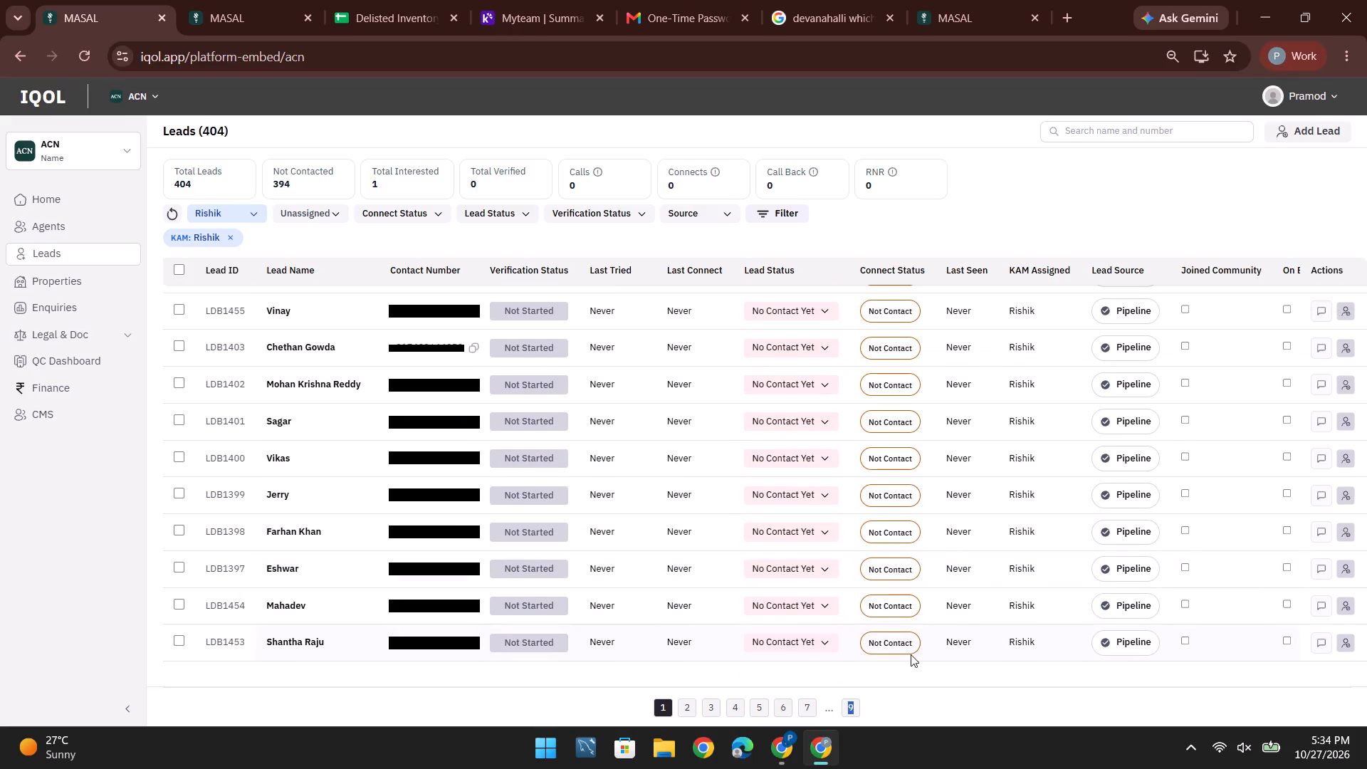
pyautogui.click(1321, 639)
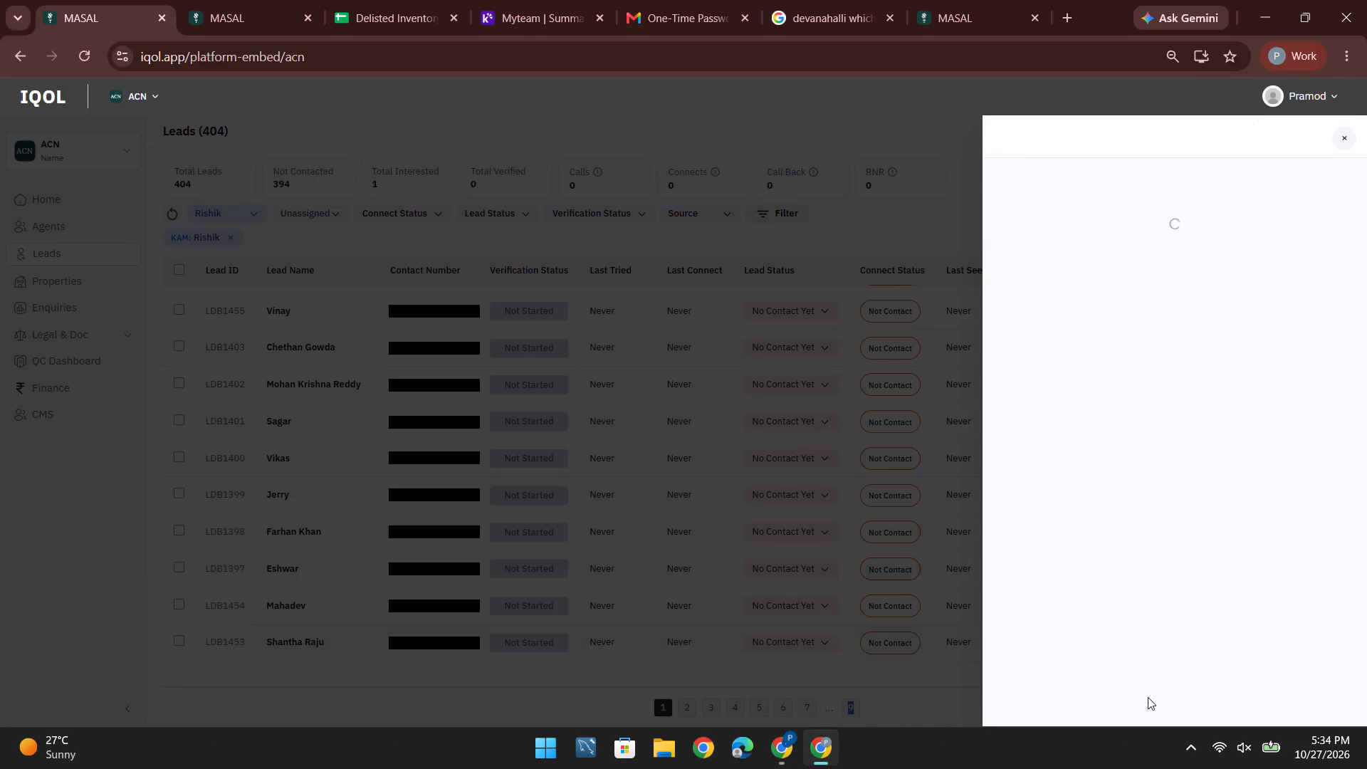
pyautogui.click(944, 670)
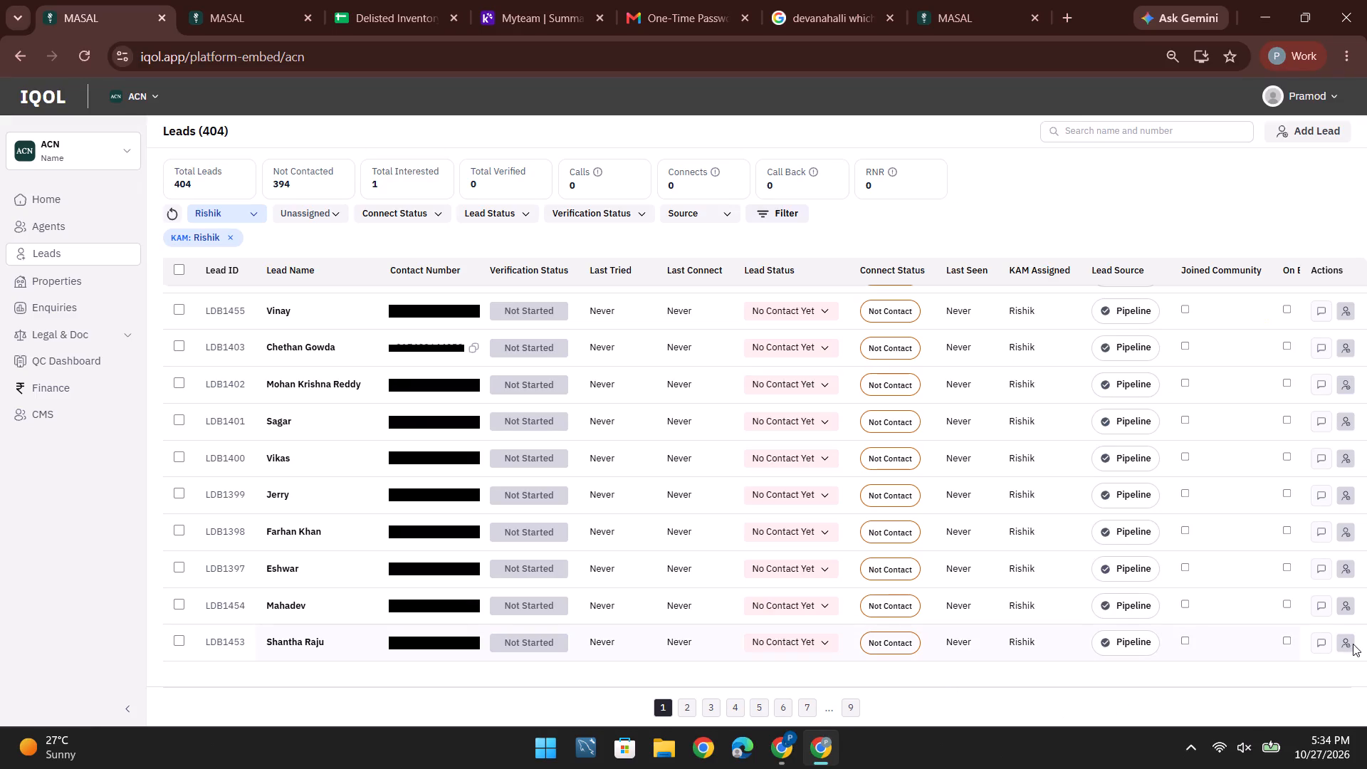
pyautogui.click(1348, 644)
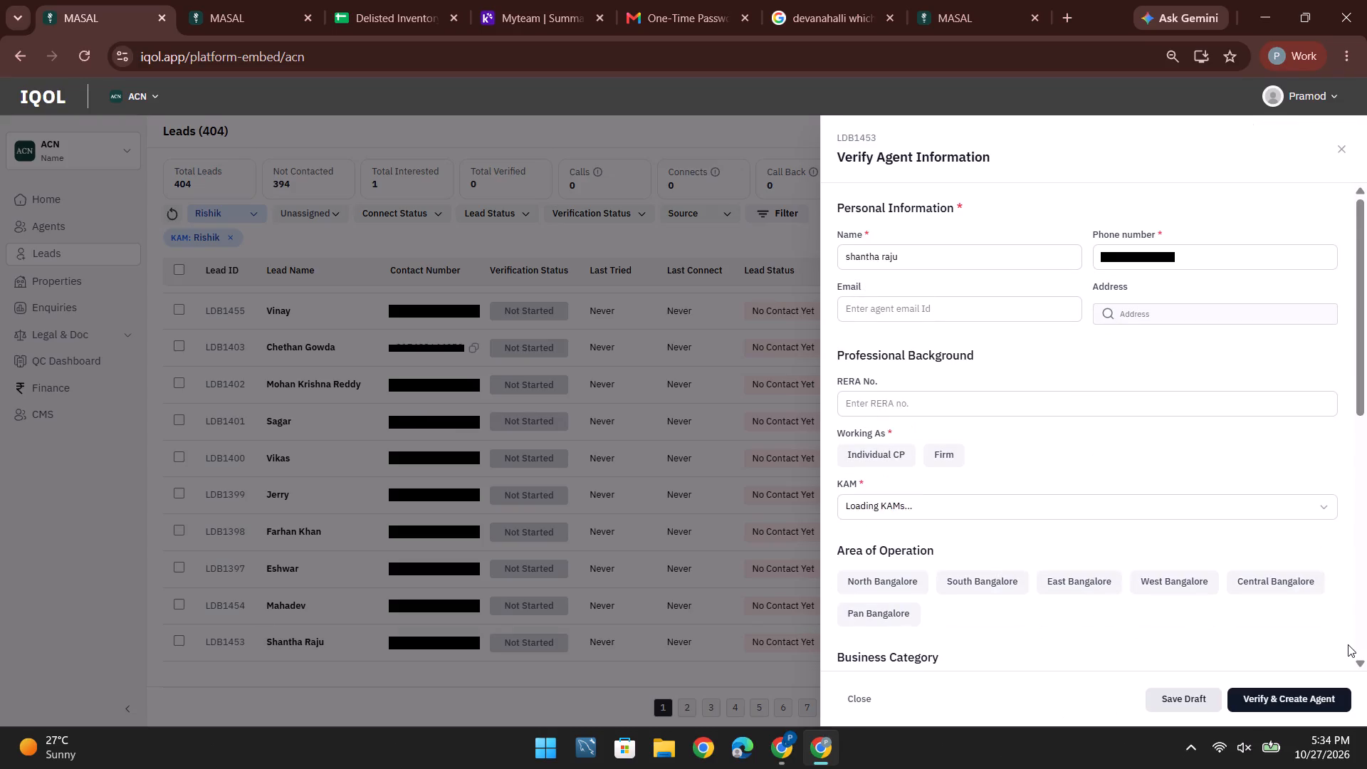
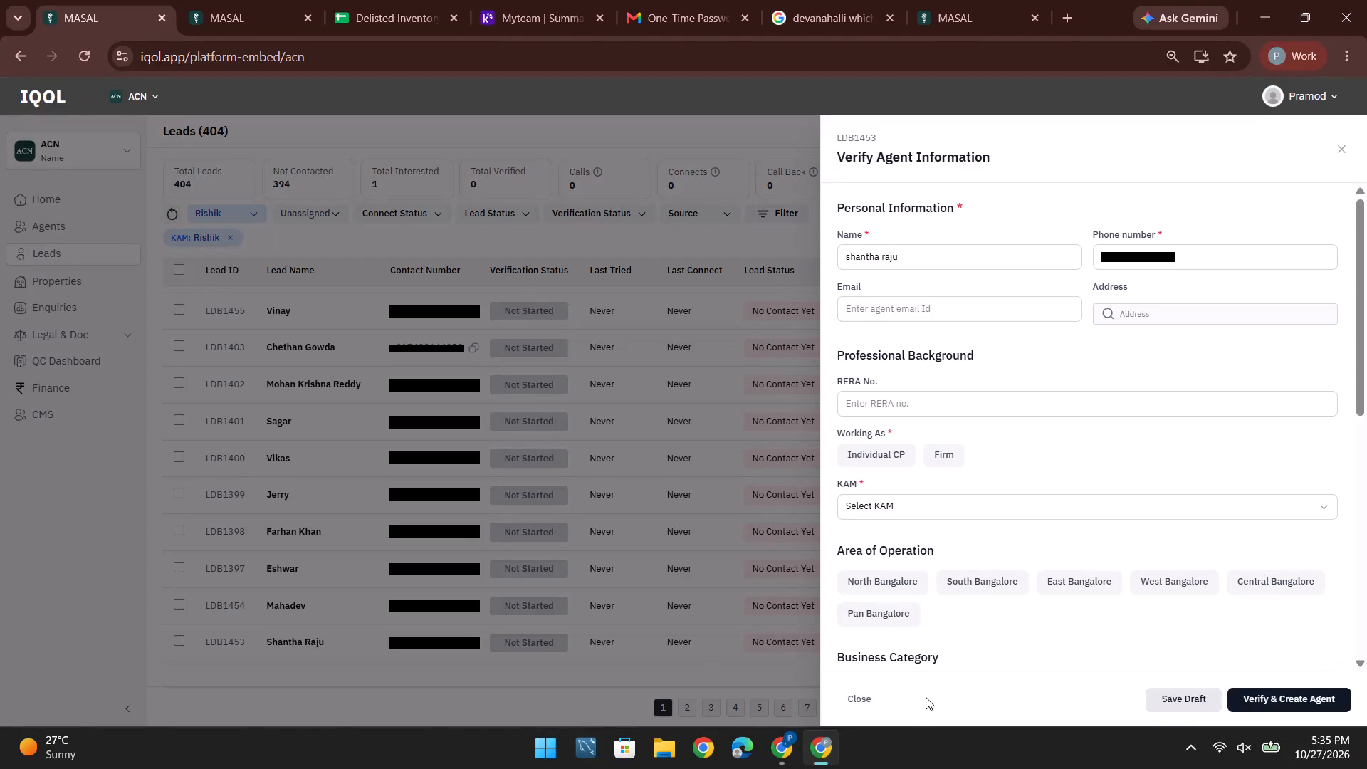
pyautogui.click(620, 689)
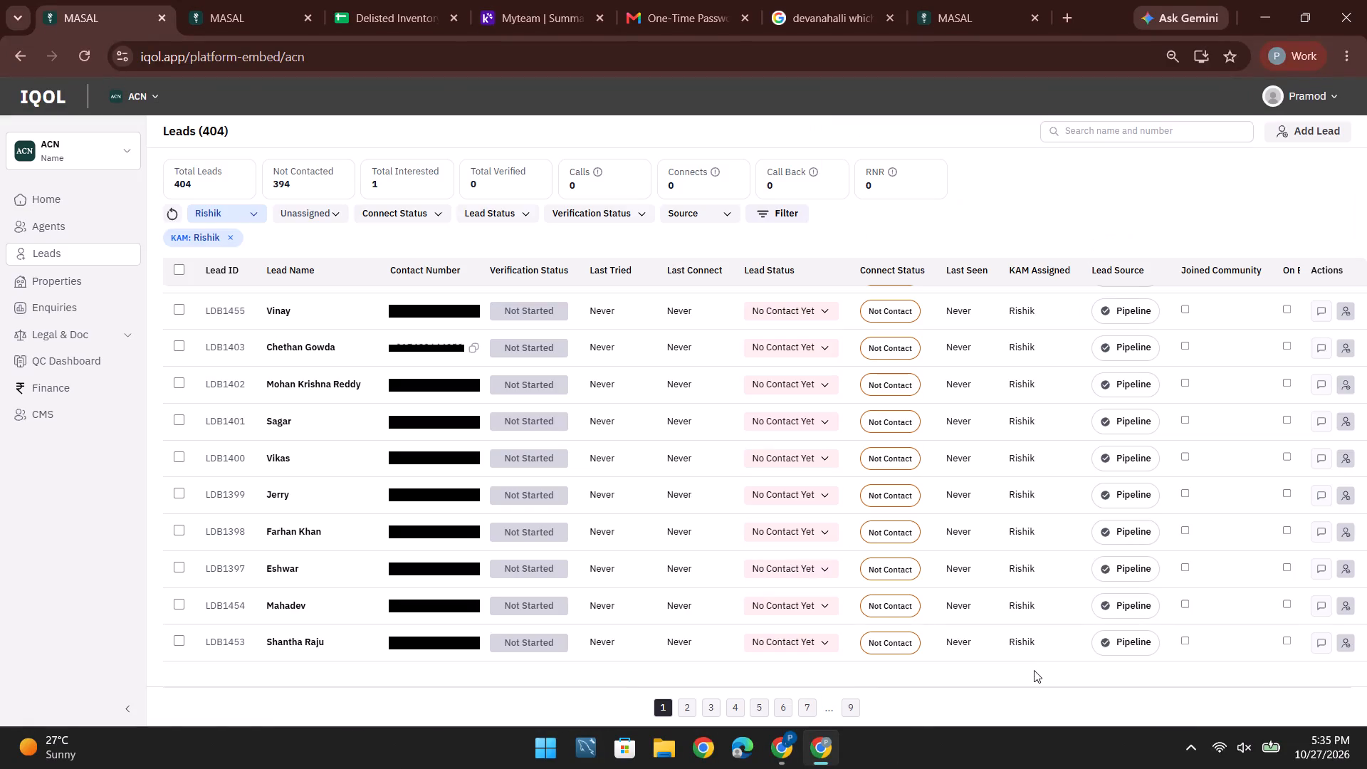
pyautogui.click(1317, 649)
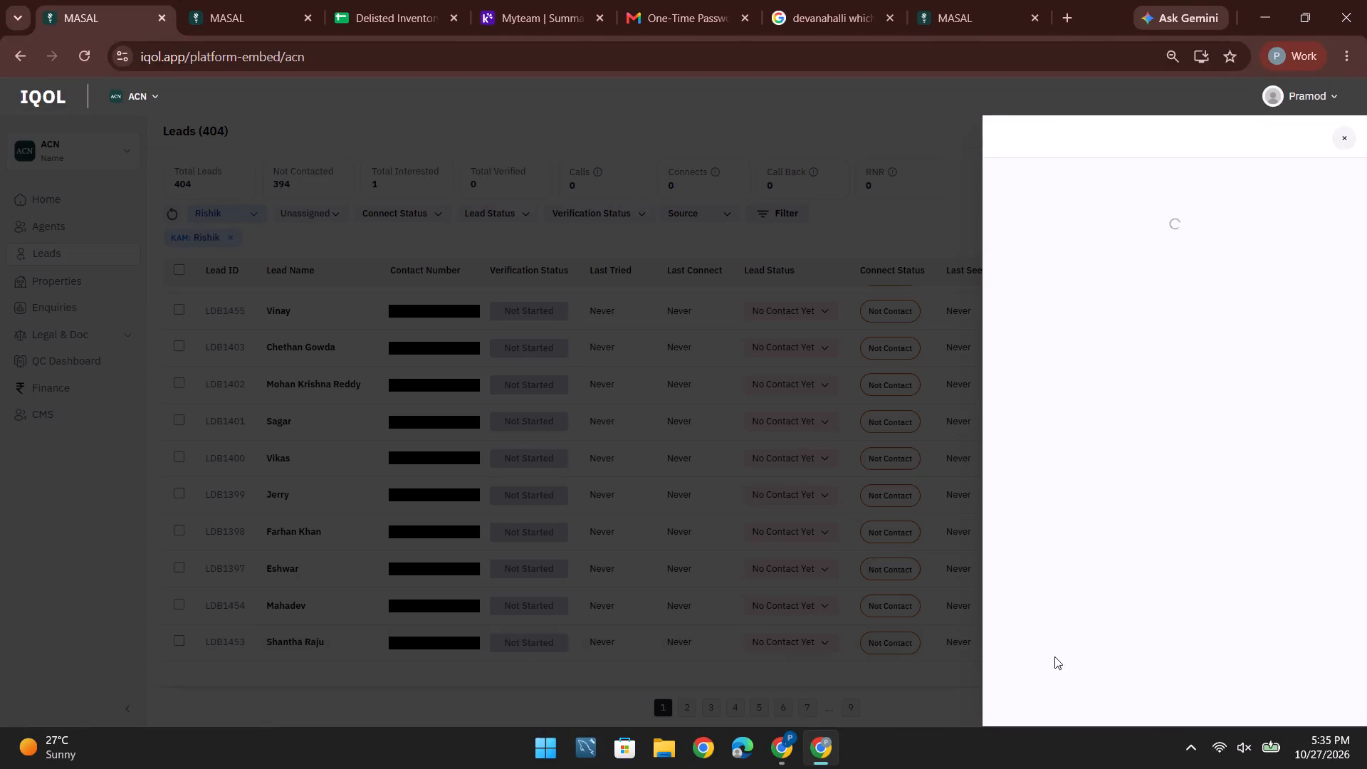
pyautogui.click(1069, 317)
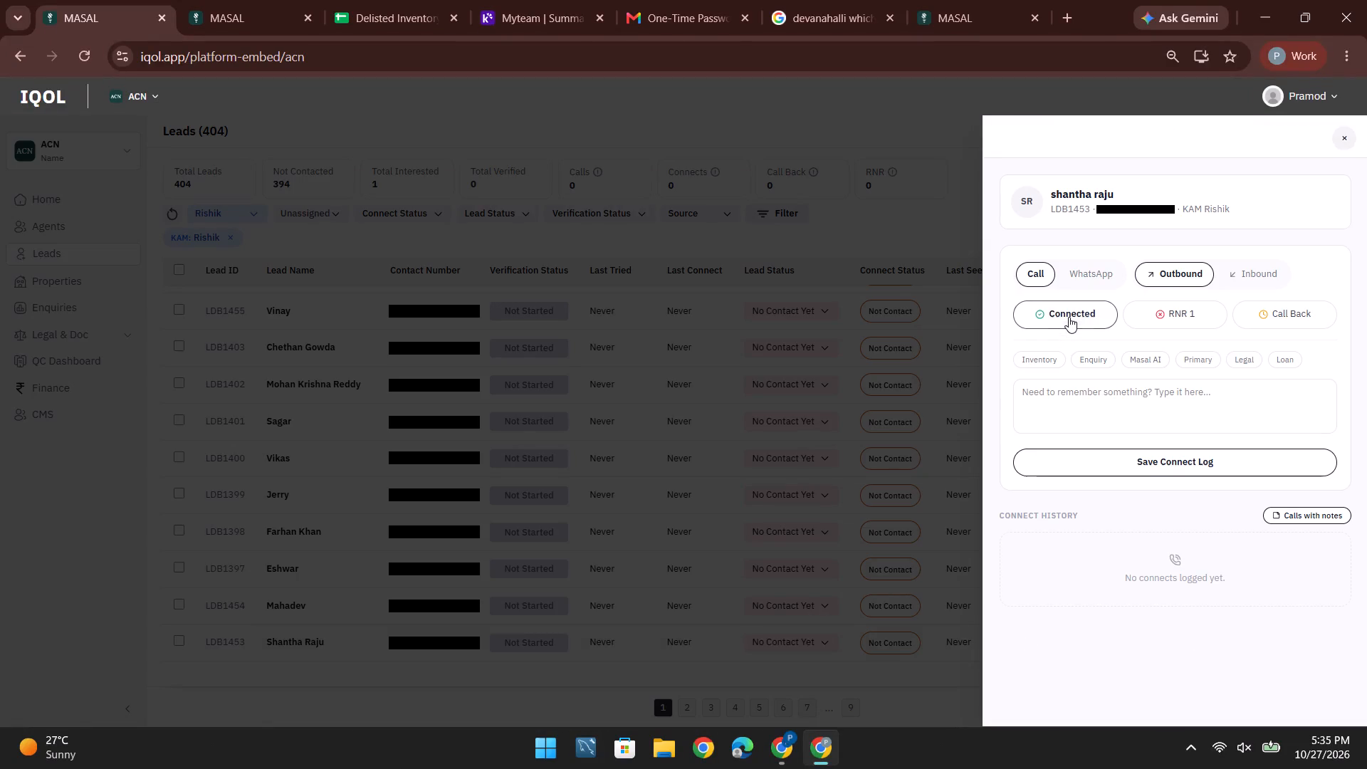
pyautogui.click(1026, 395)
pyautogui.write('not a')
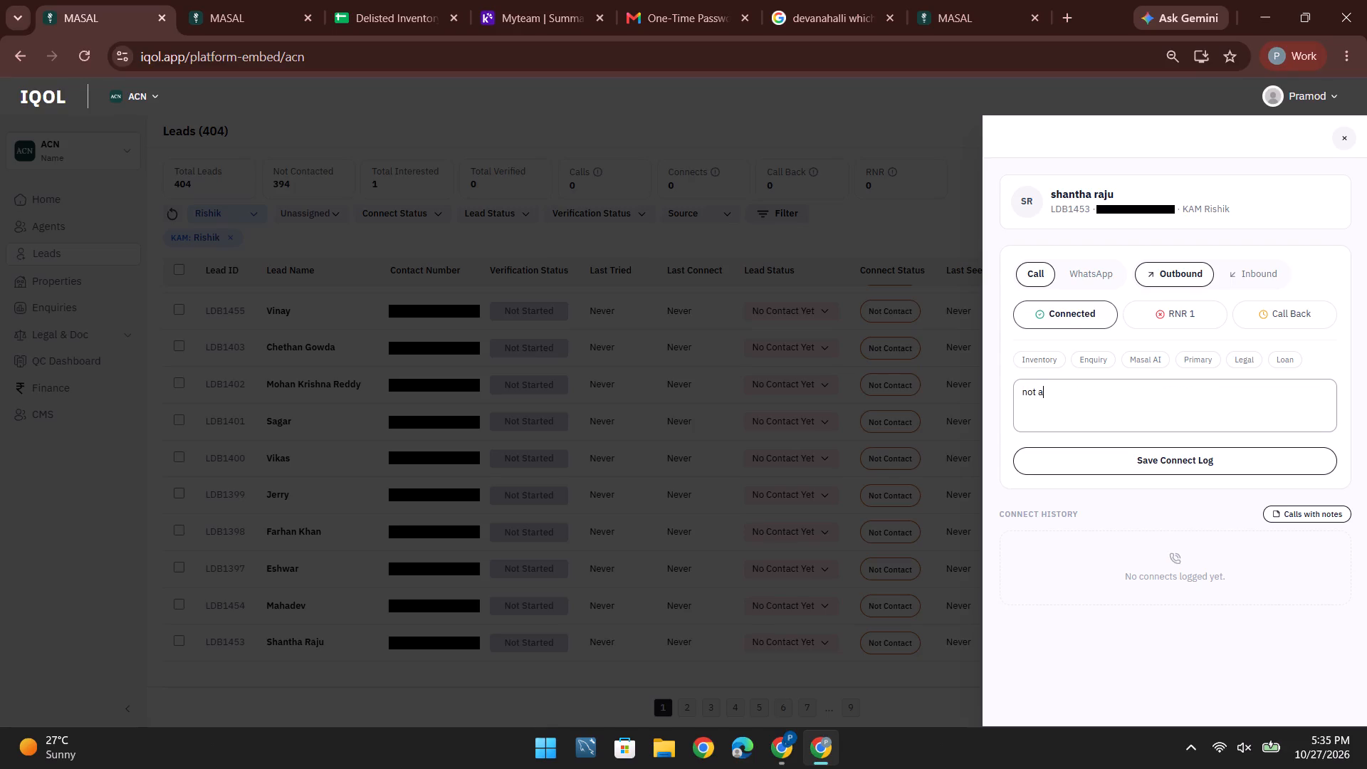
pyautogui.write('n')
pyautogui.press('space')
pyautogui.write('agent')
pyautogui.click(1069, 455)
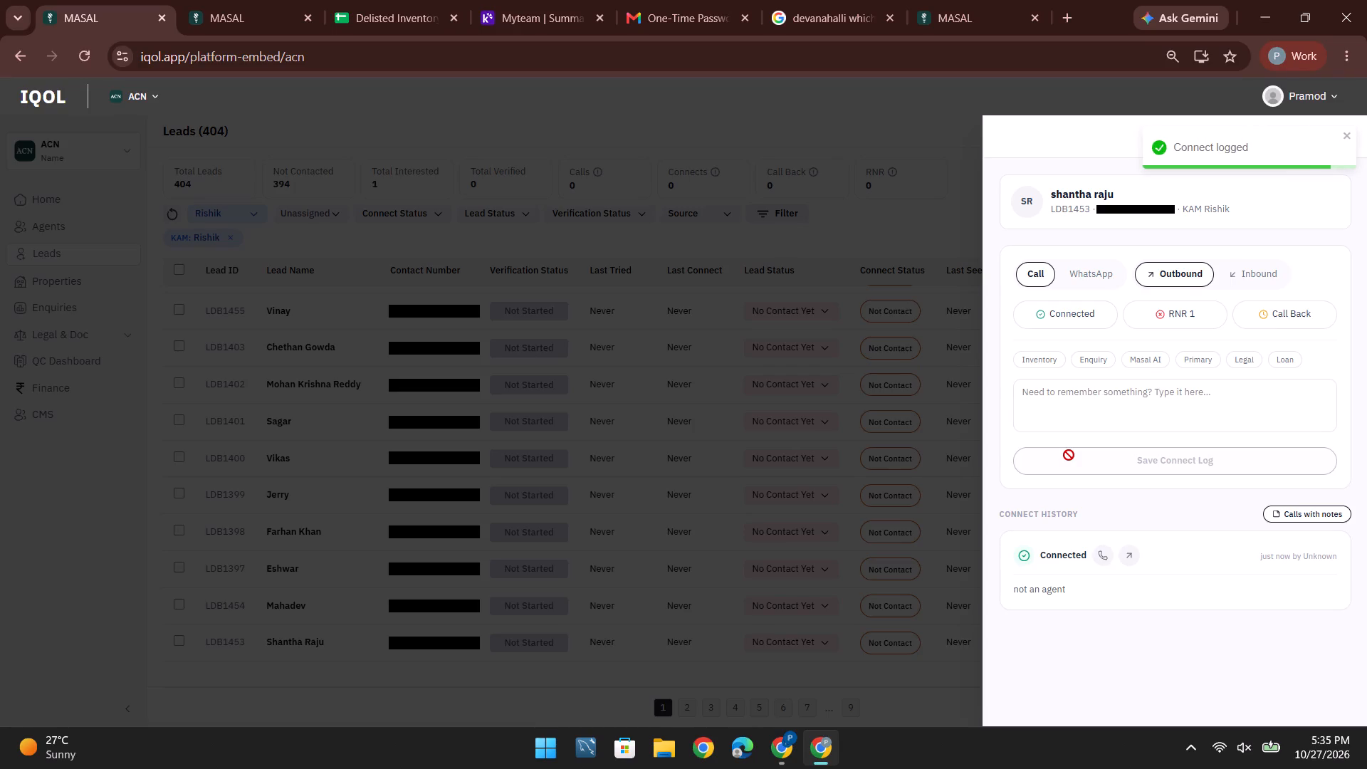
pyautogui.click(894, 650)
pyautogui.scroll(1, 1017, 602)
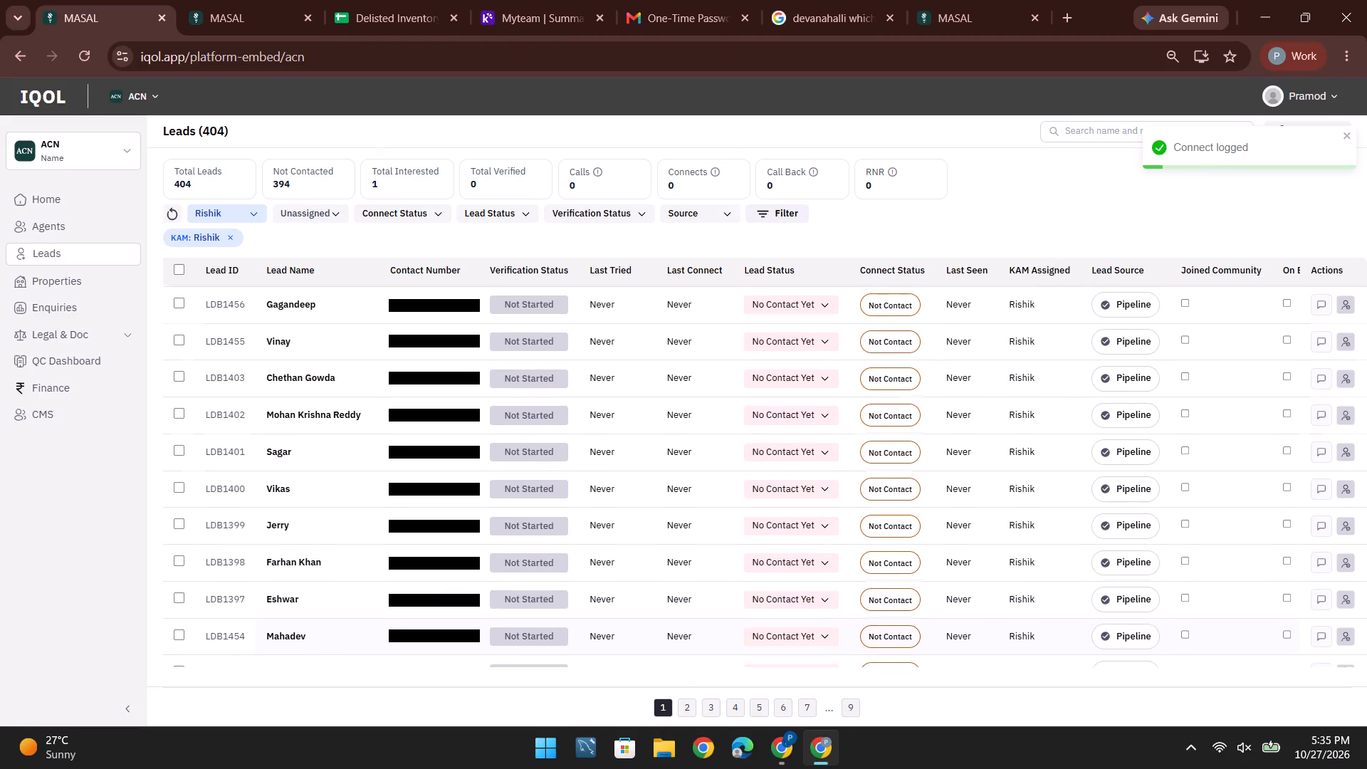
pyautogui.scroll(1, 1017, 602)
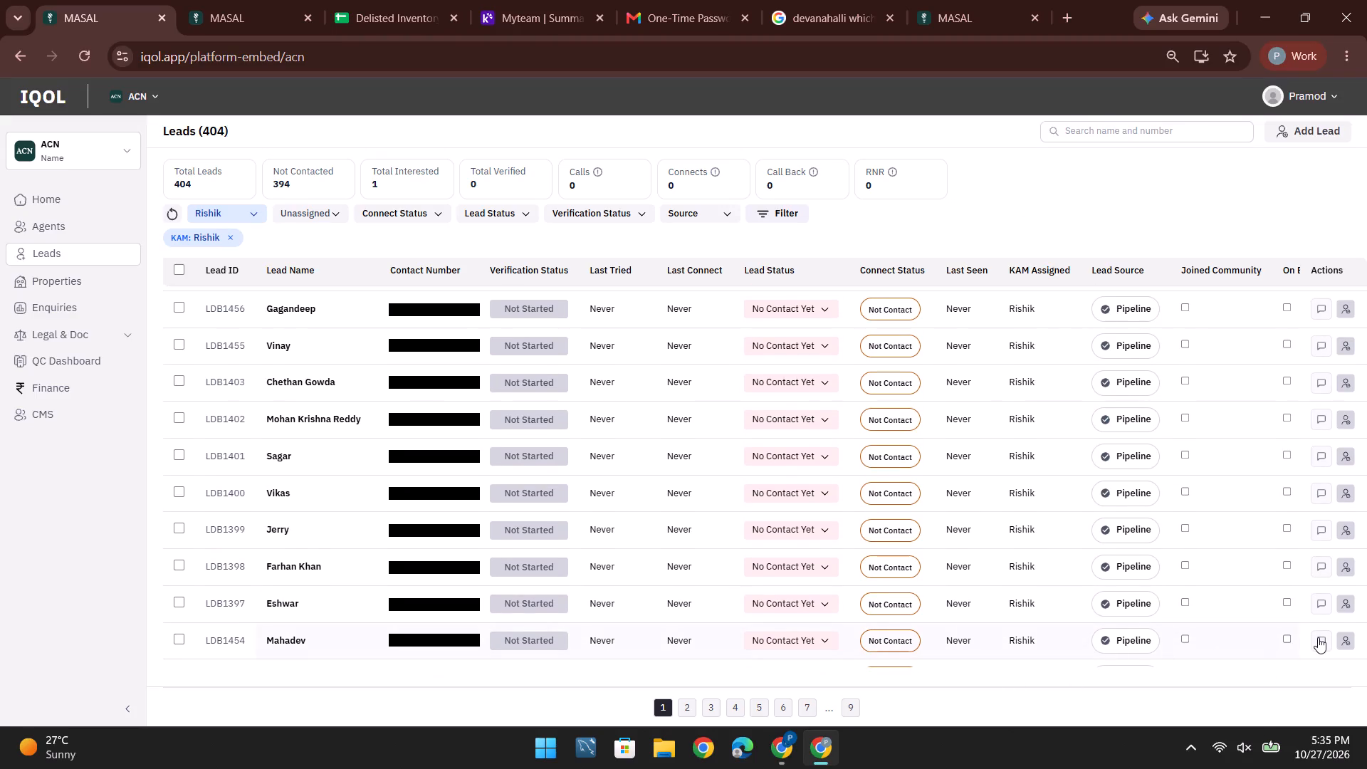
pyautogui.click(1319, 637)
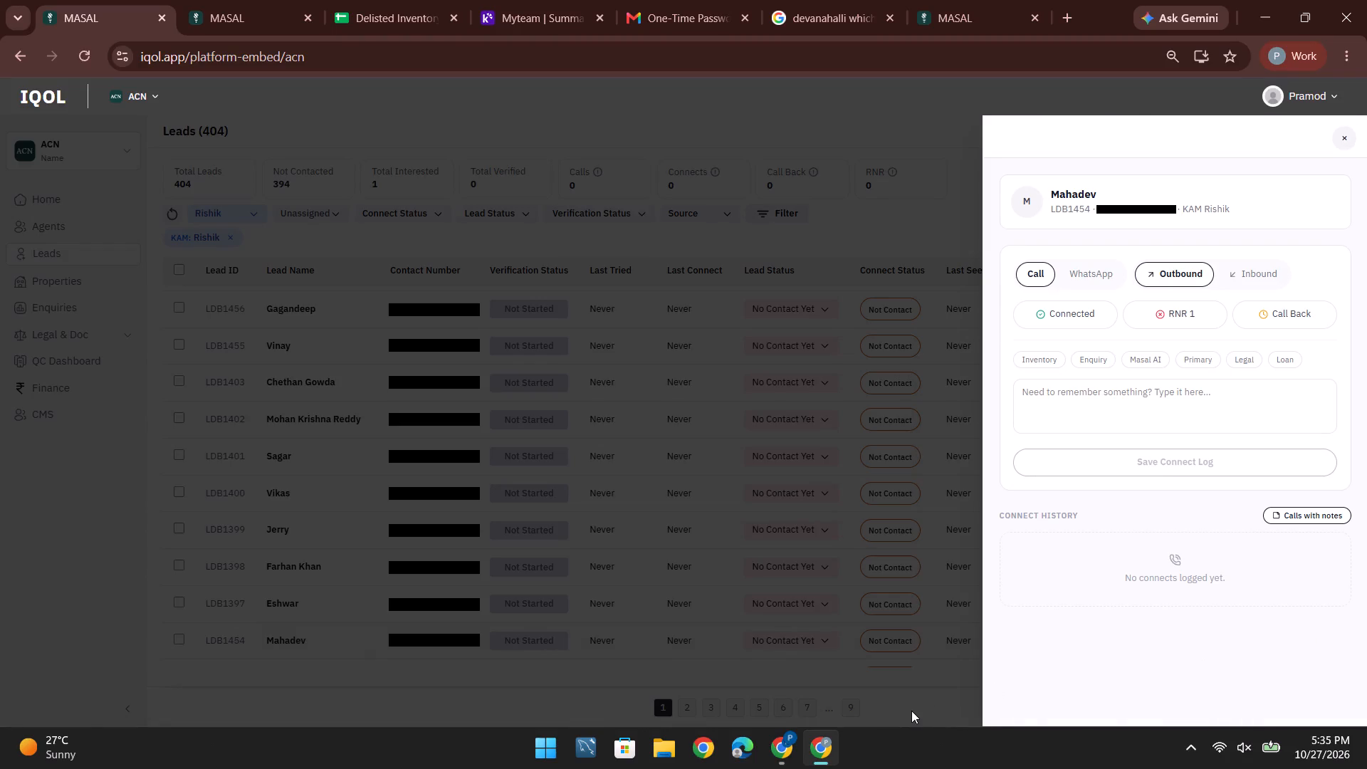
pyautogui.click(911, 711)
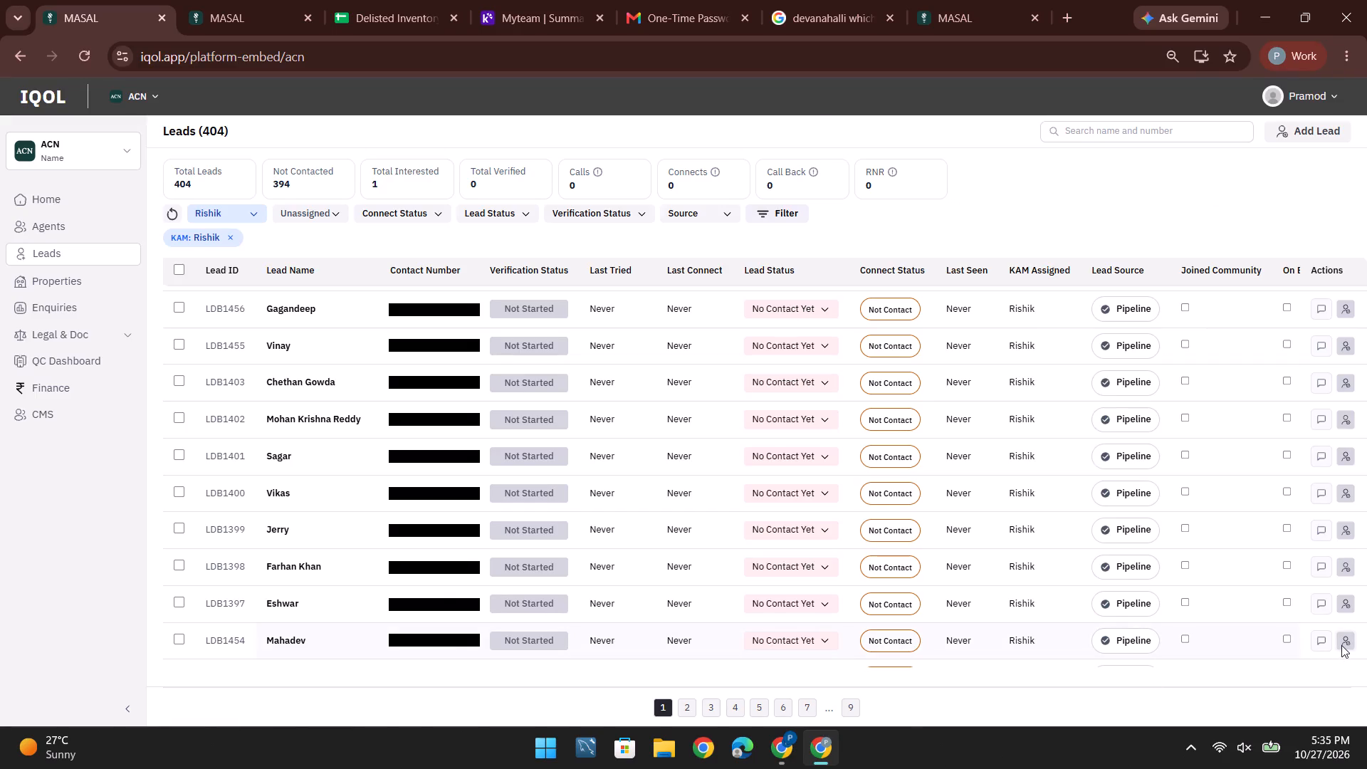
pyautogui.click(1341, 645)
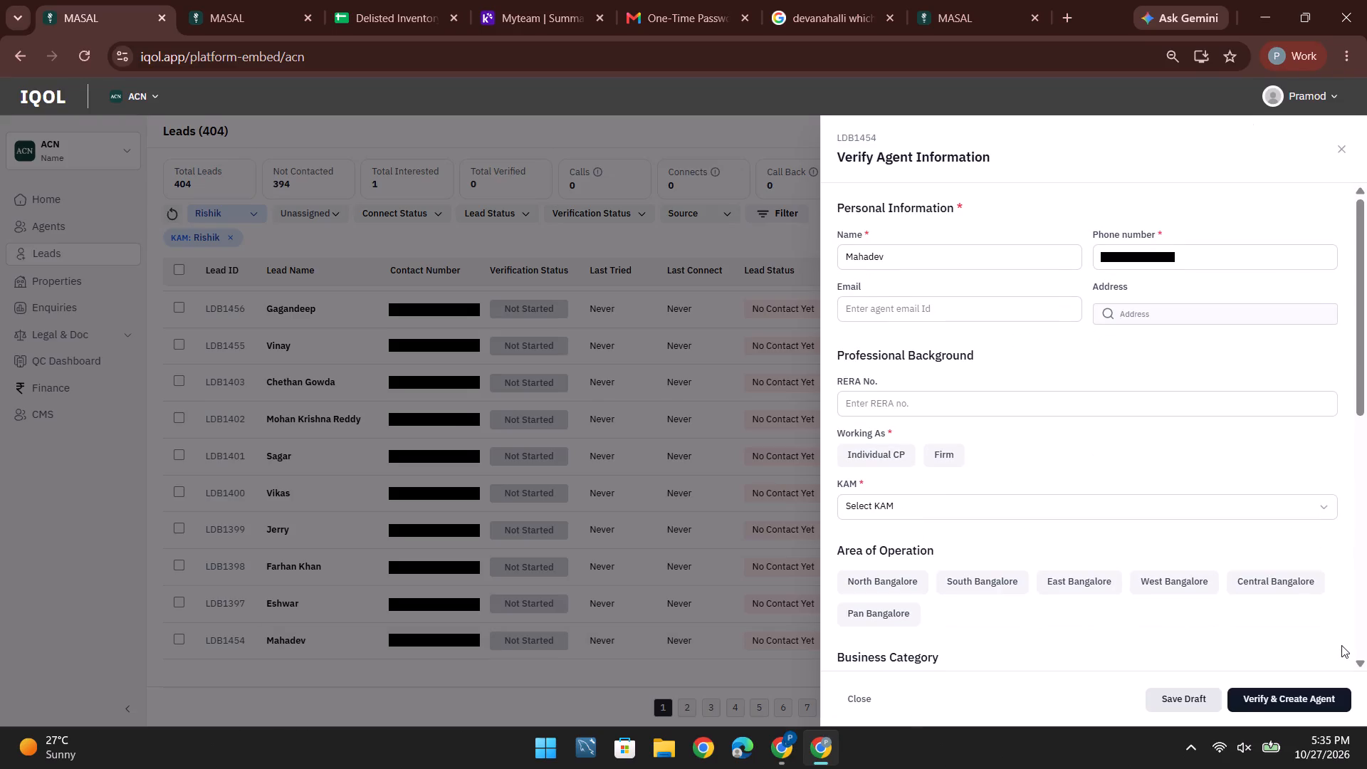
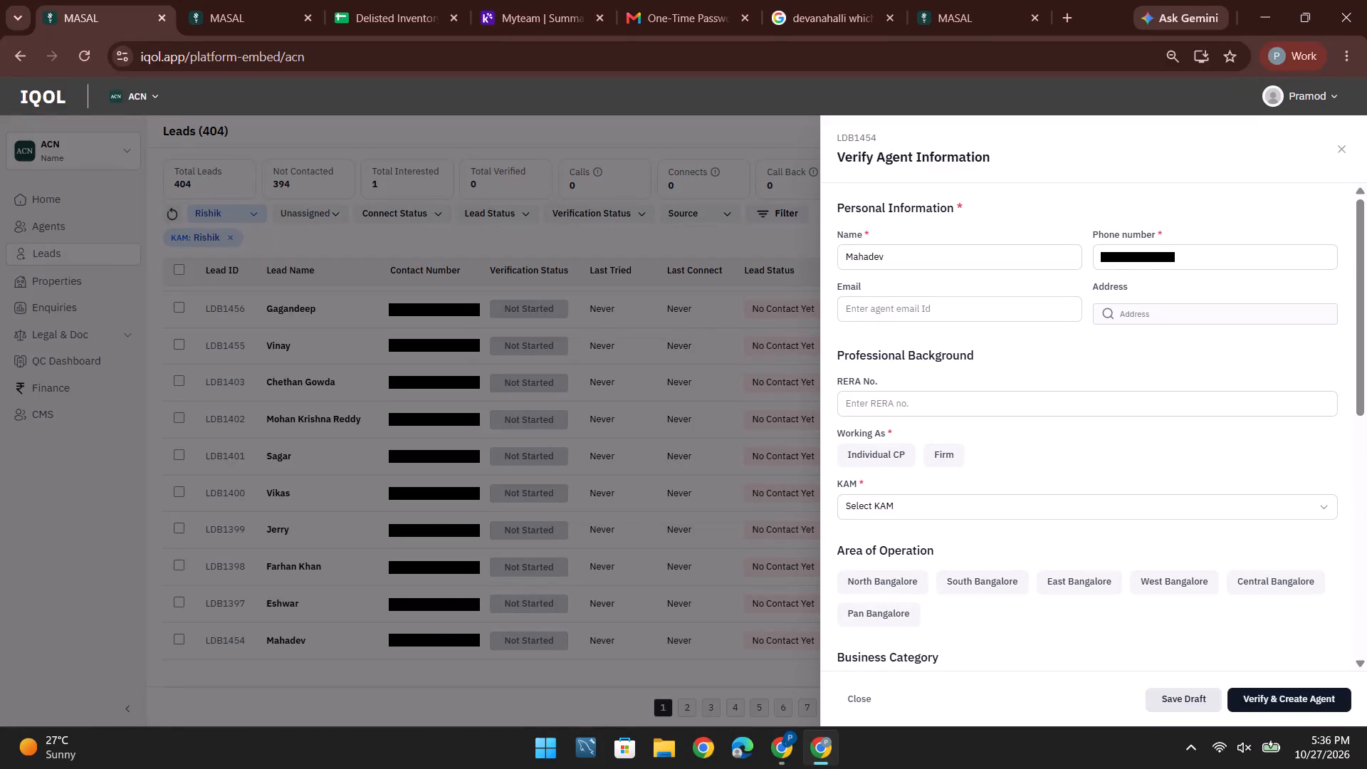
pyautogui.click(1346, 147)
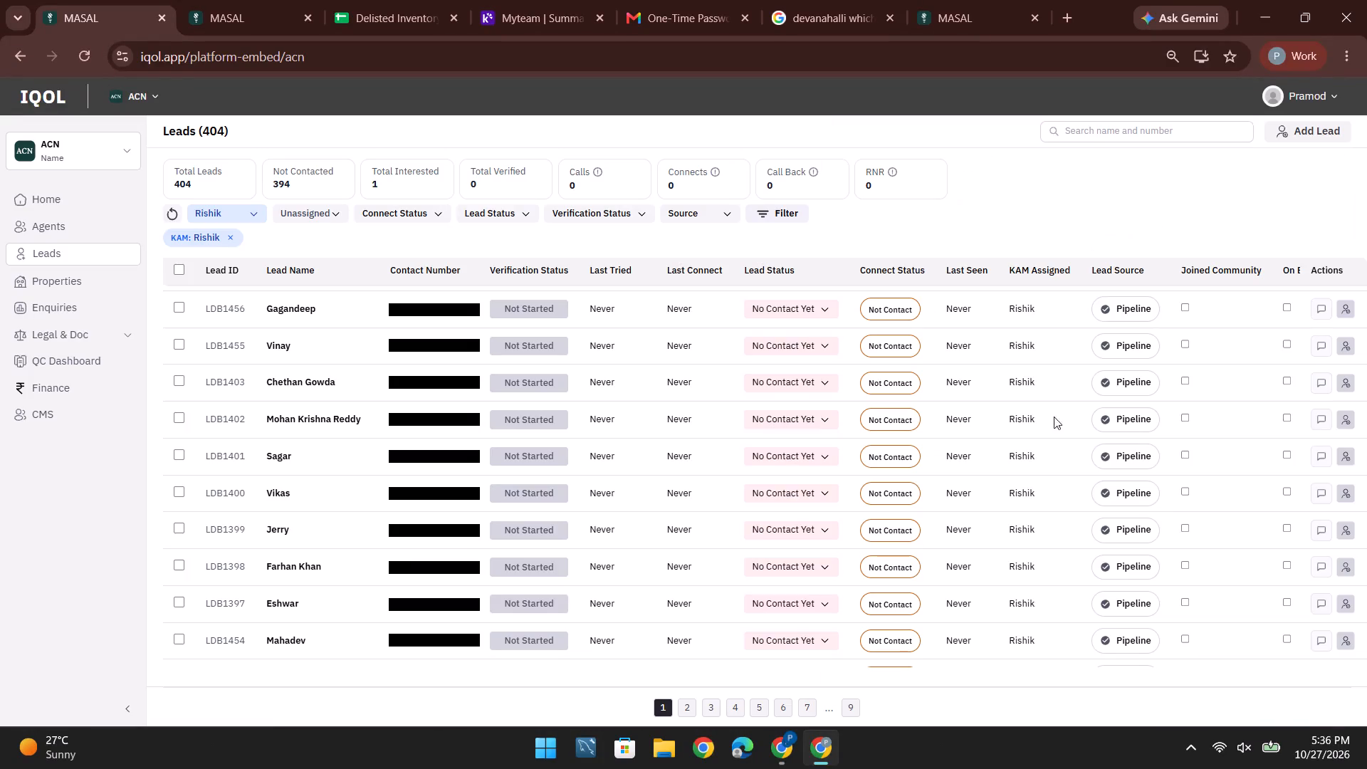
pyautogui.click(1324, 641)
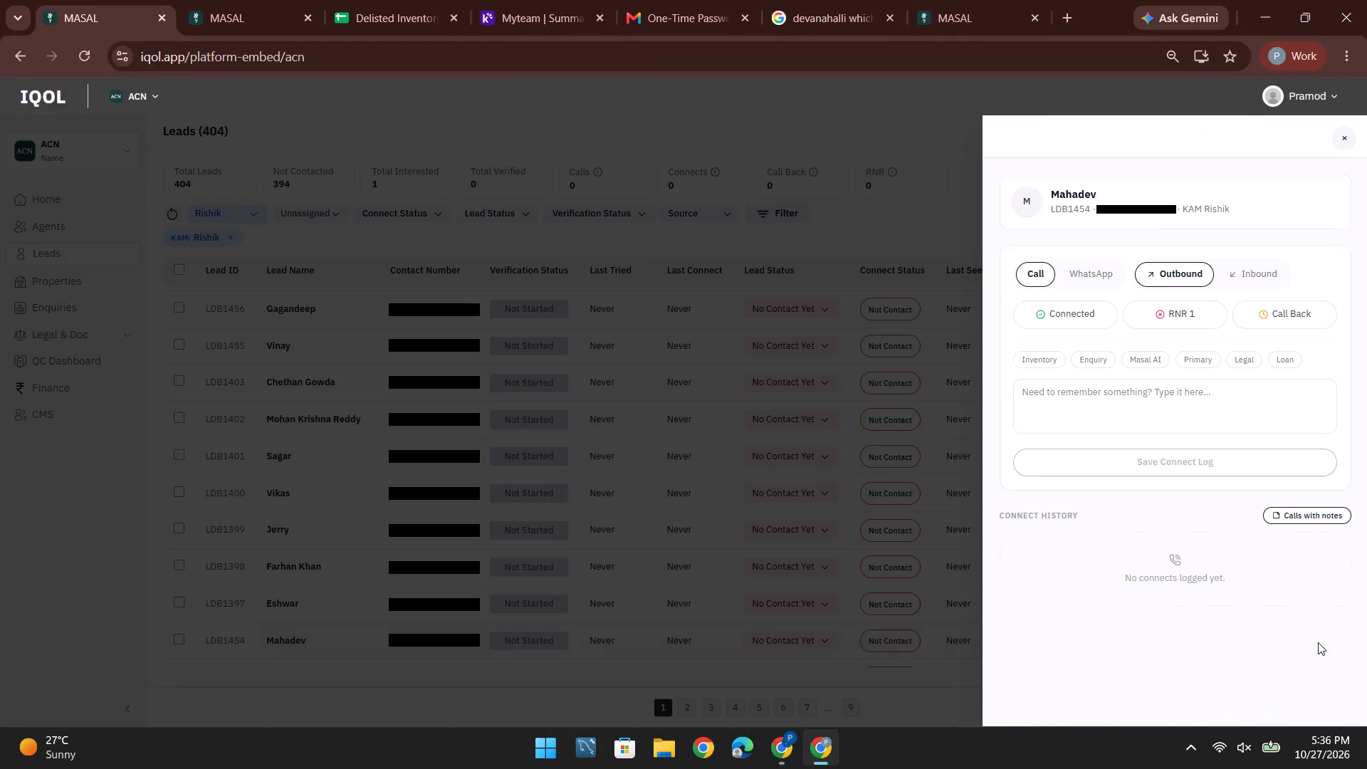
pyautogui.click(1085, 302)
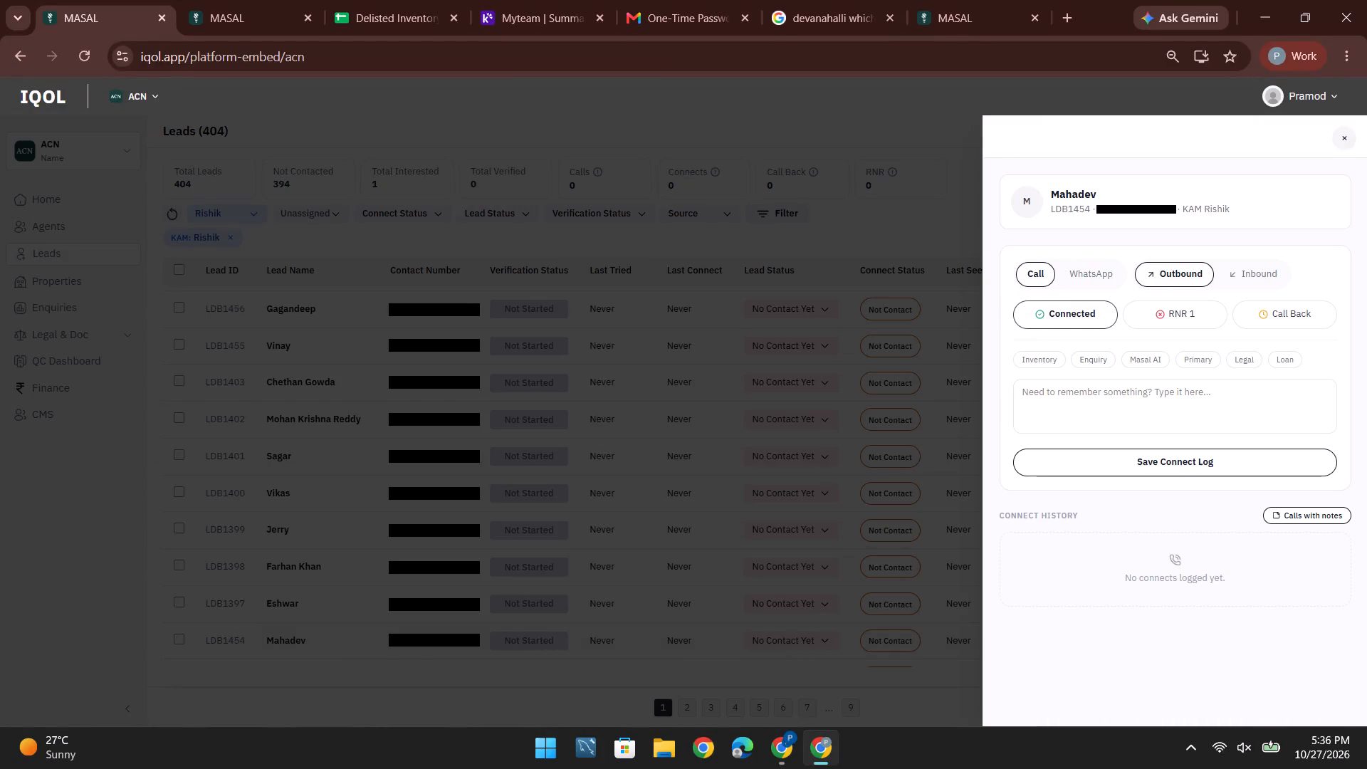
pyautogui.click(1083, 409)
pyautogui.write('not an age')
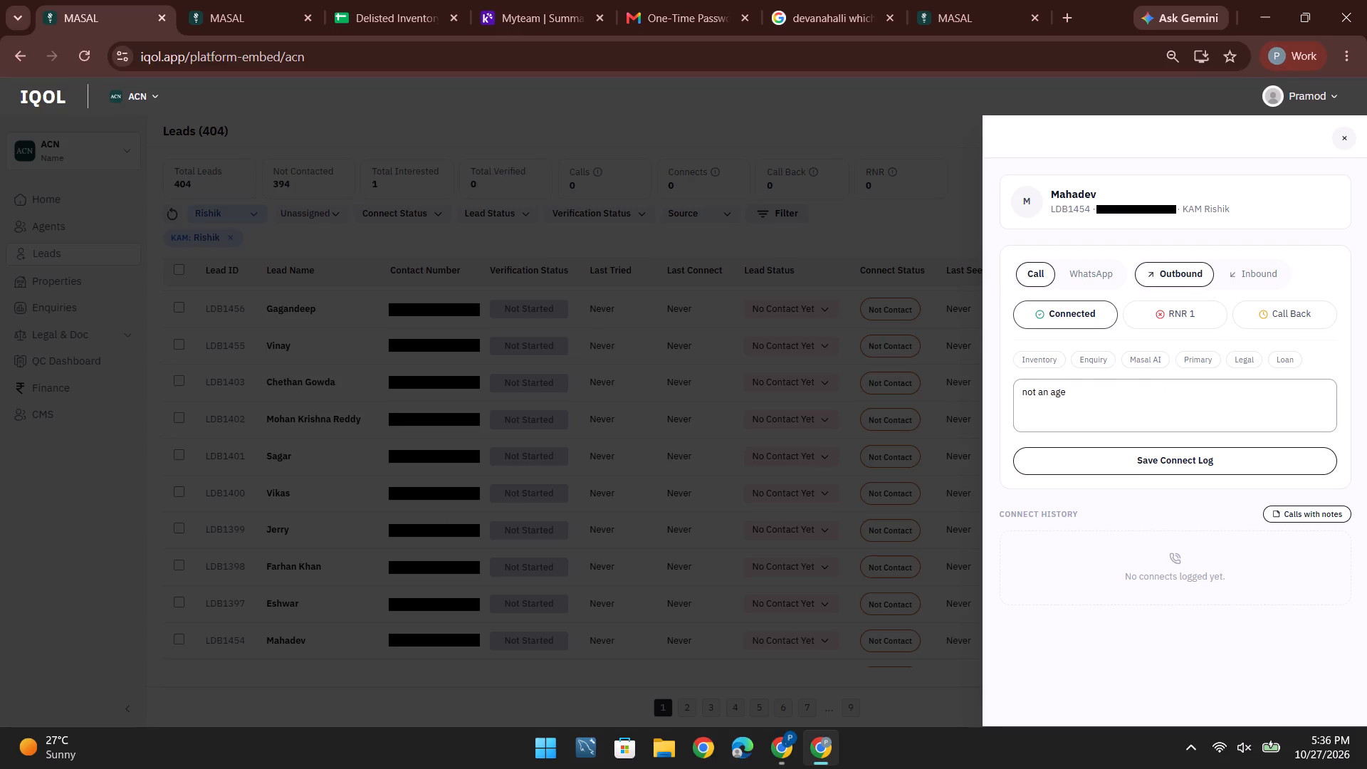
pyautogui.write('nt')
pyautogui.click(1094, 458)
pyautogui.click(941, 679)
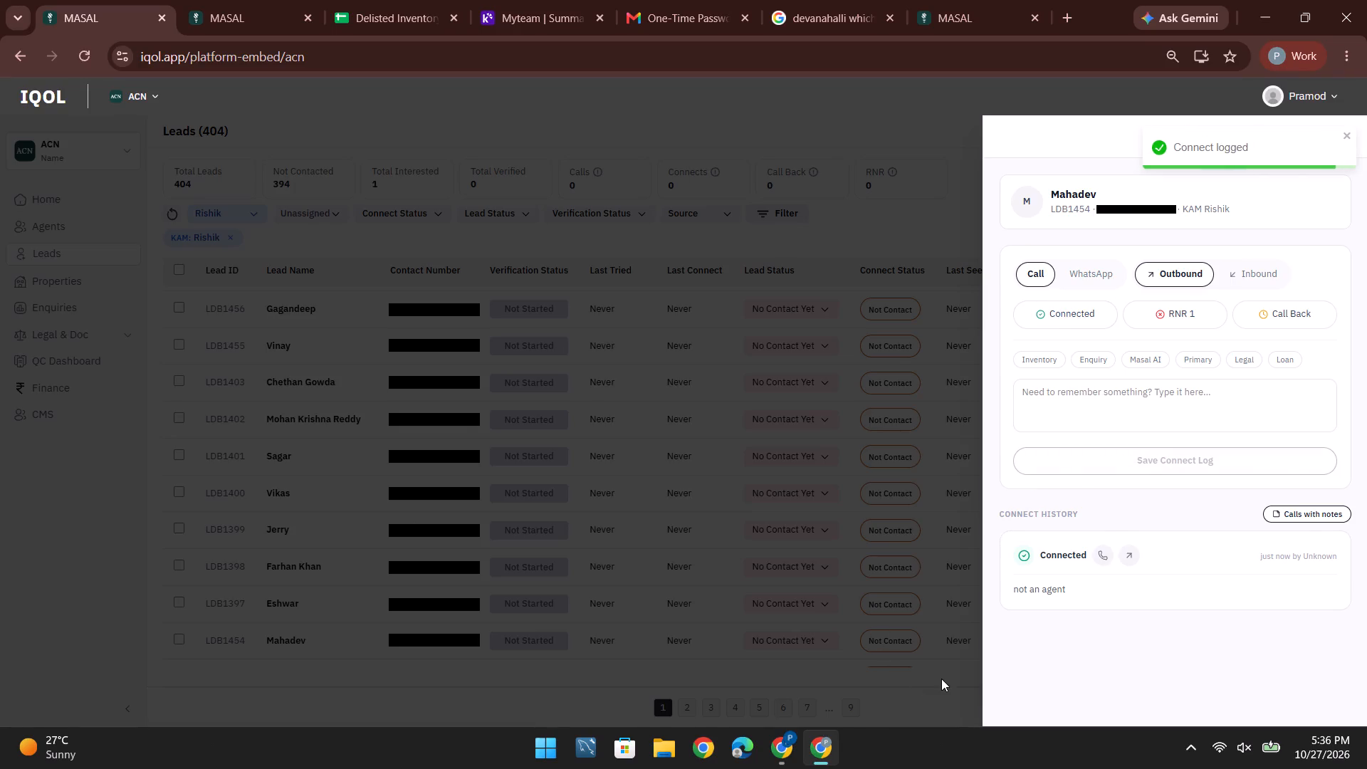
pyautogui.scroll(1, 1025, 619)
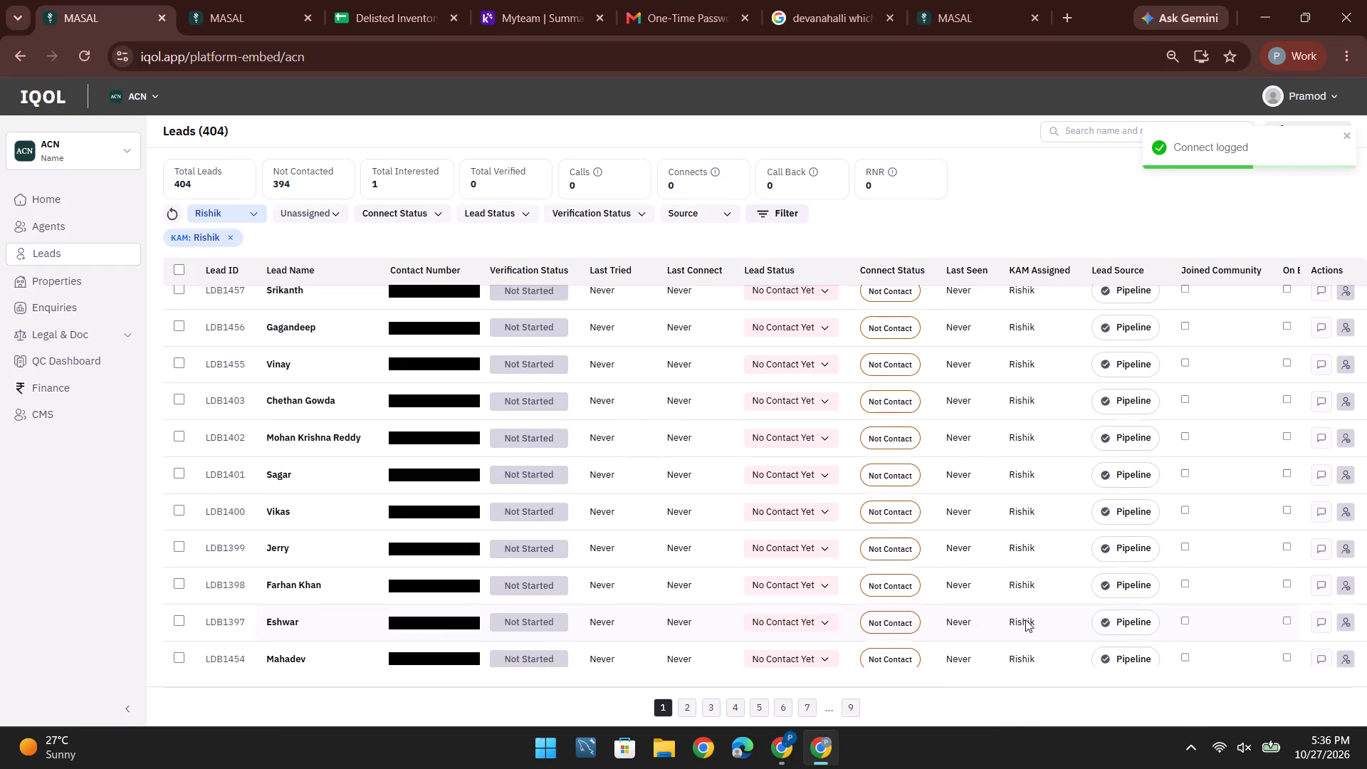
pyautogui.scroll(1, 1025, 619)
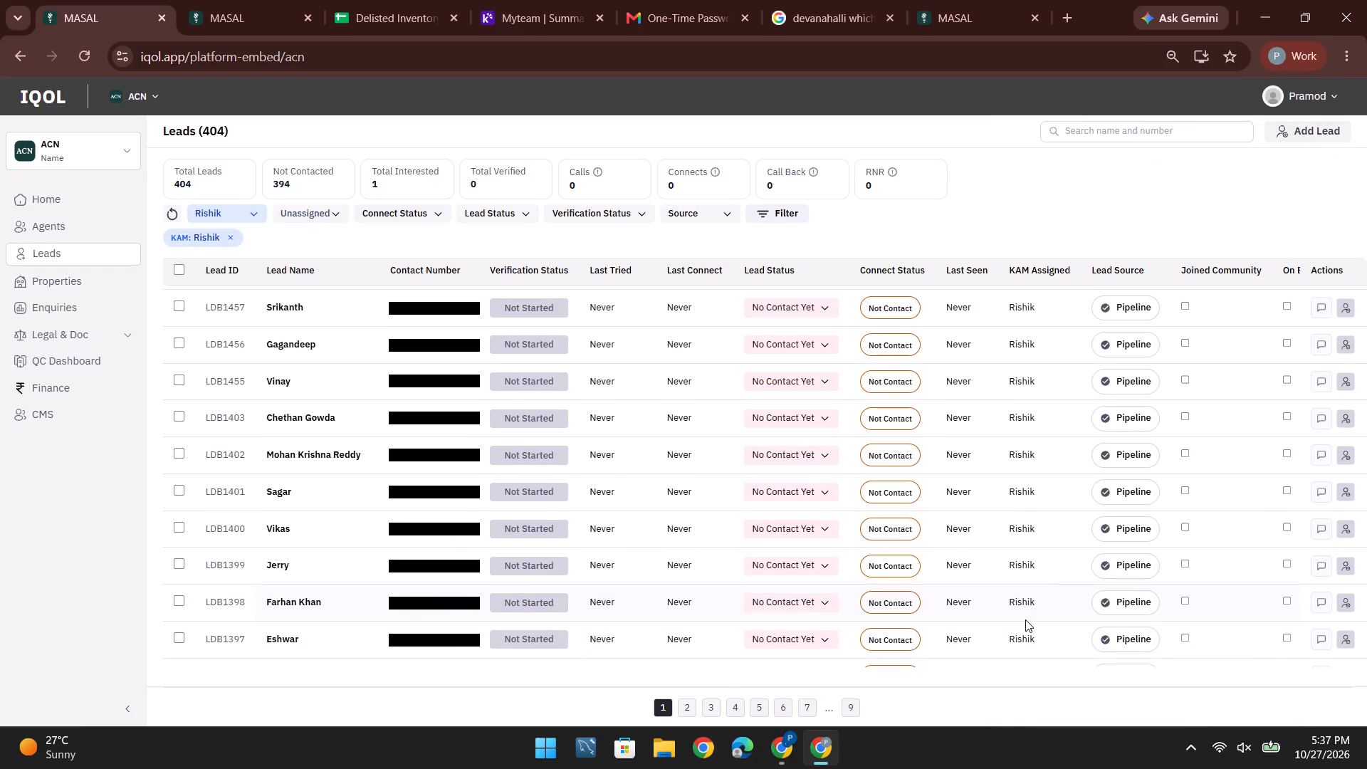
pyautogui.click(1320, 639)
pyautogui.click(869, 712)
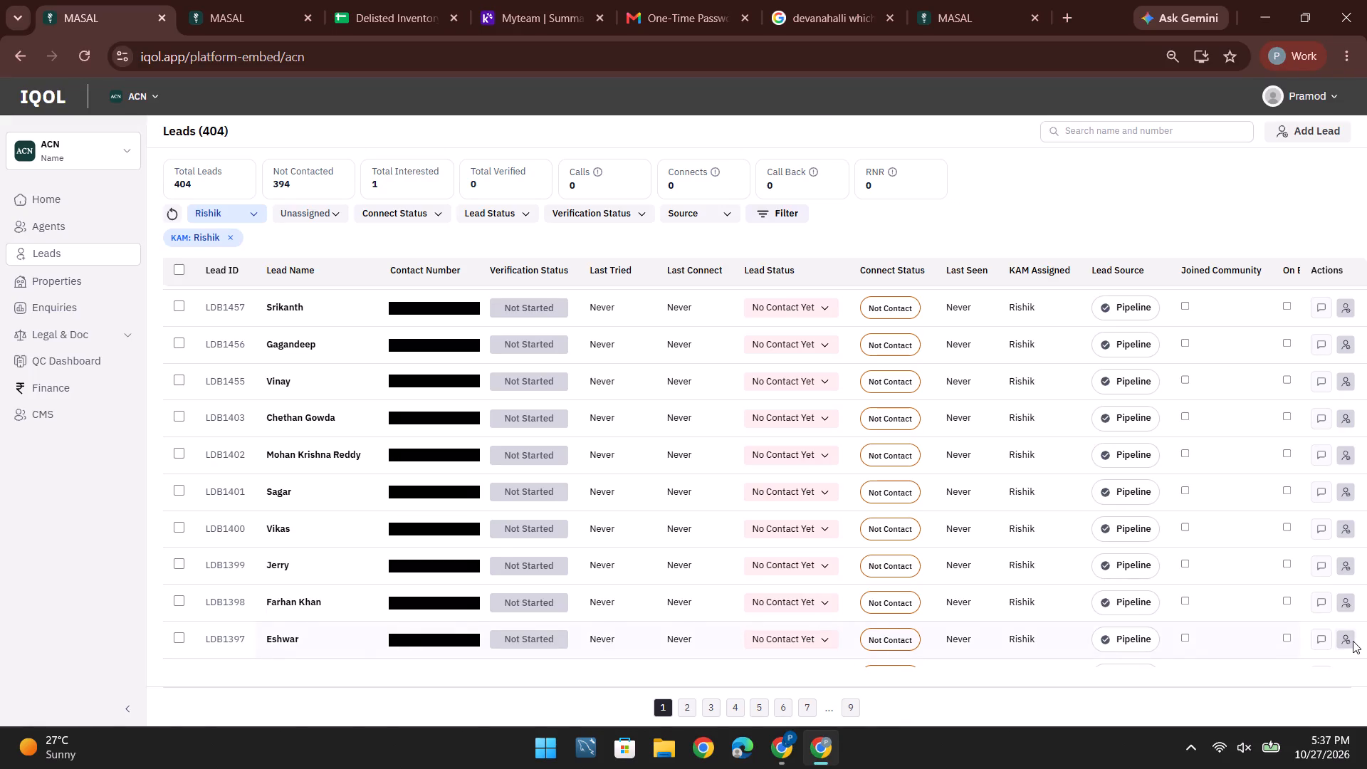
pyautogui.click(1353, 641)
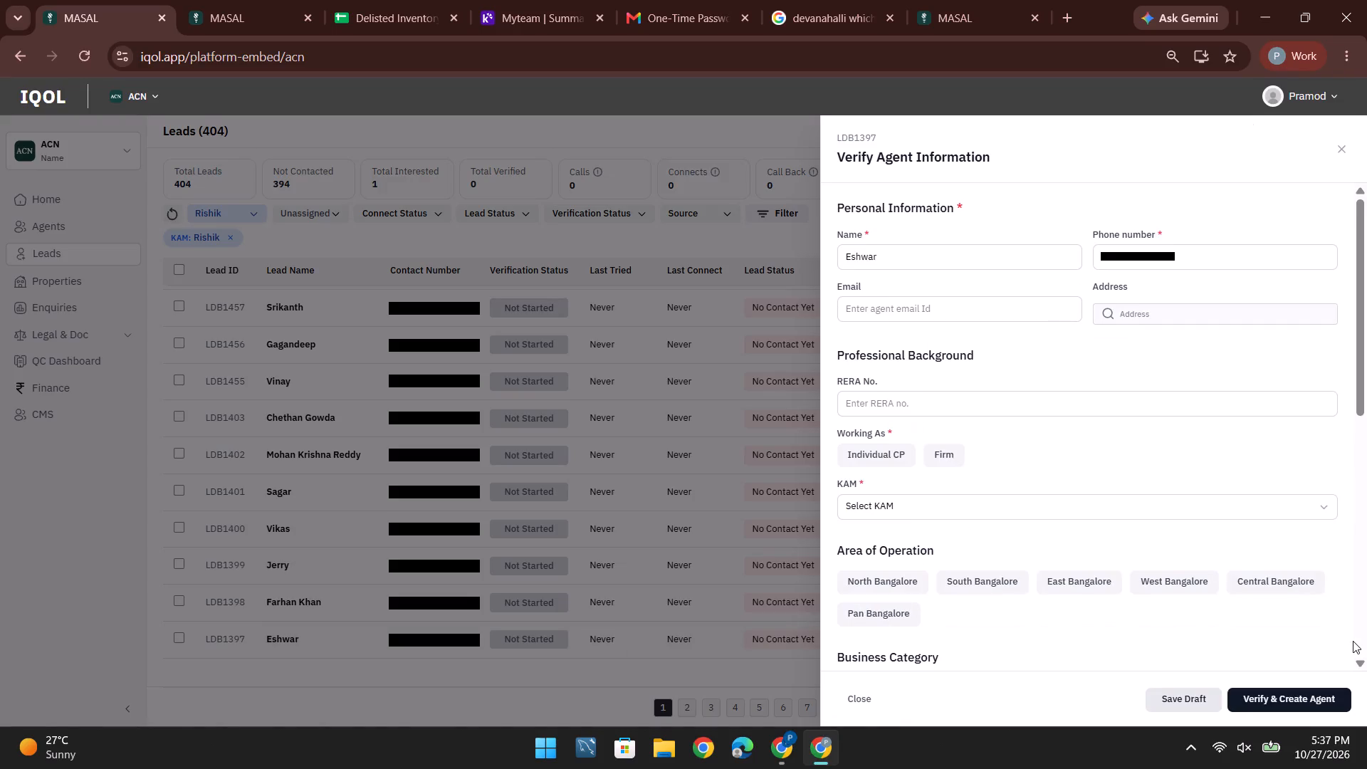
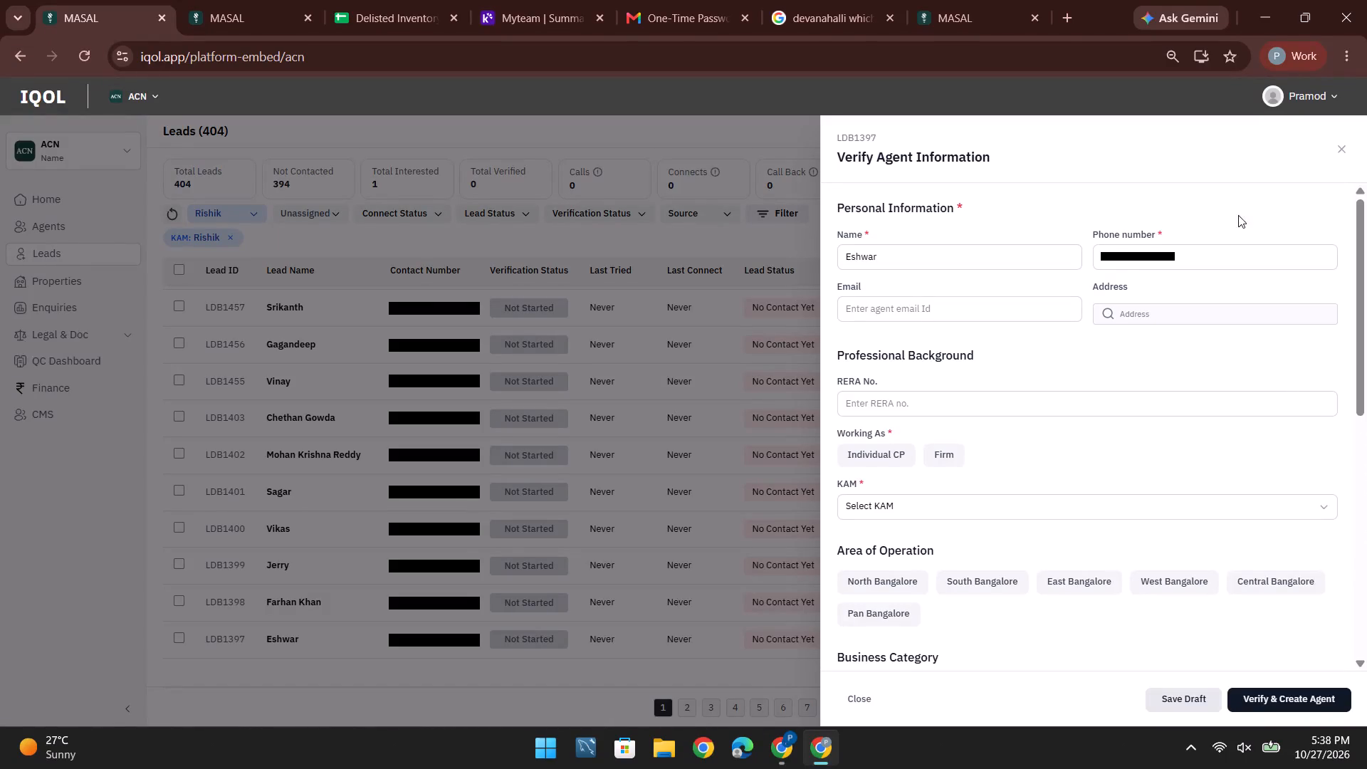
pyautogui.click(1344, 152)
pyautogui.click(834, 637)
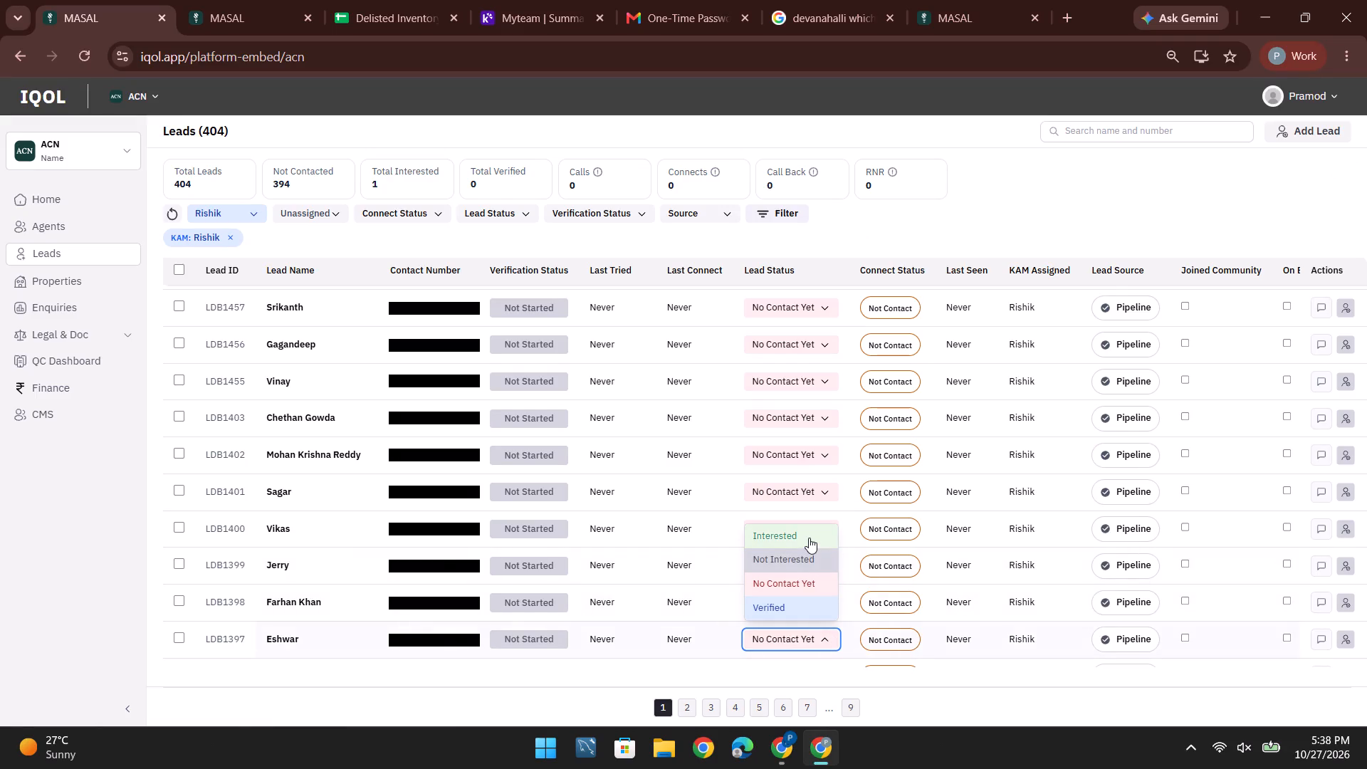
pyautogui.click(809, 538)
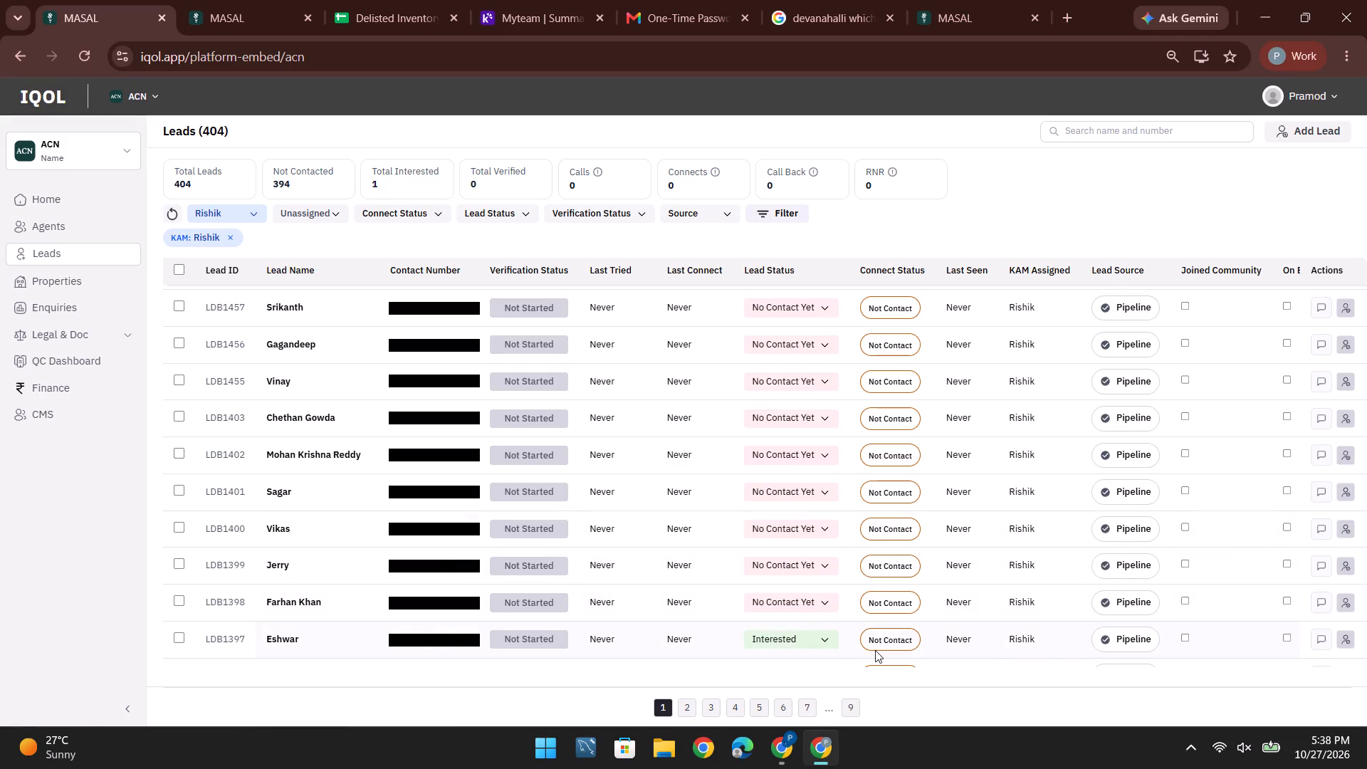
pyautogui.click(1316, 638)
pyautogui.click(1217, 407)
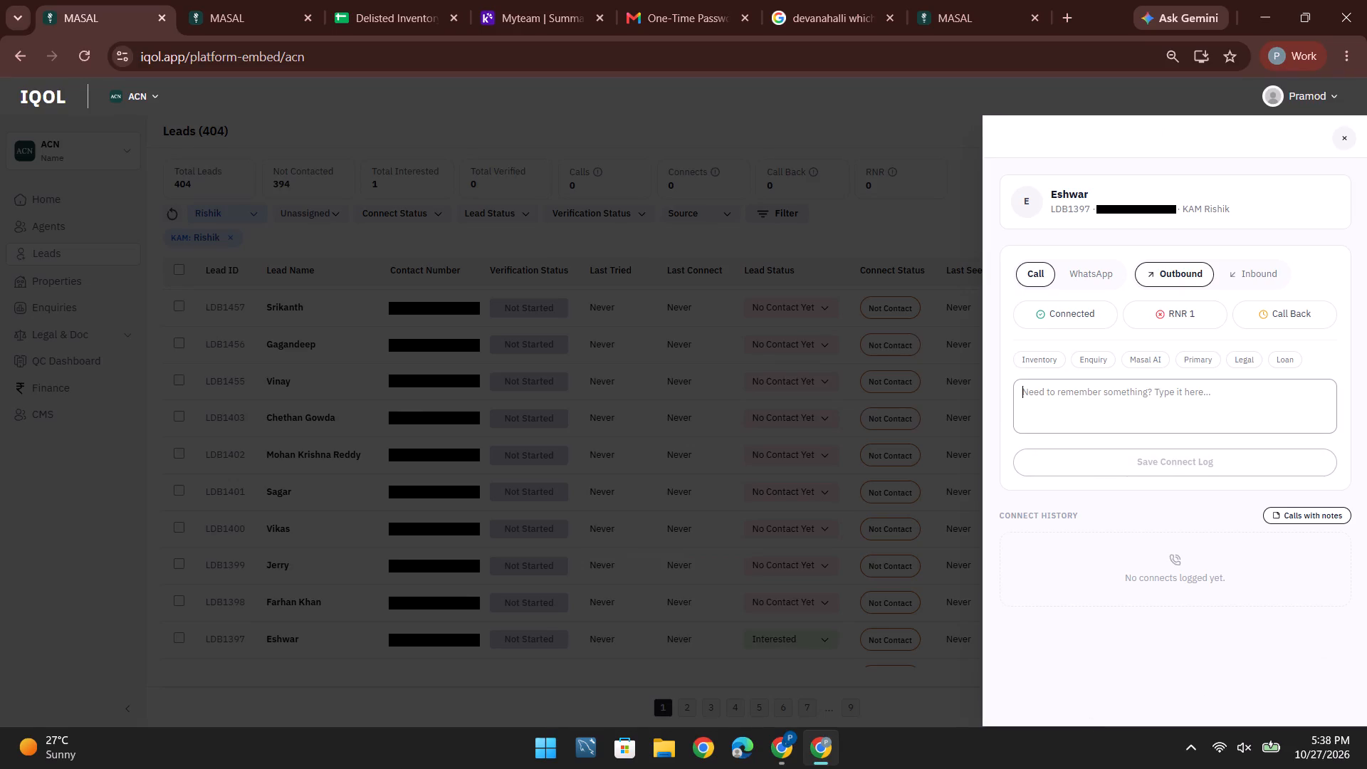
pyautogui.write('in a meeting')
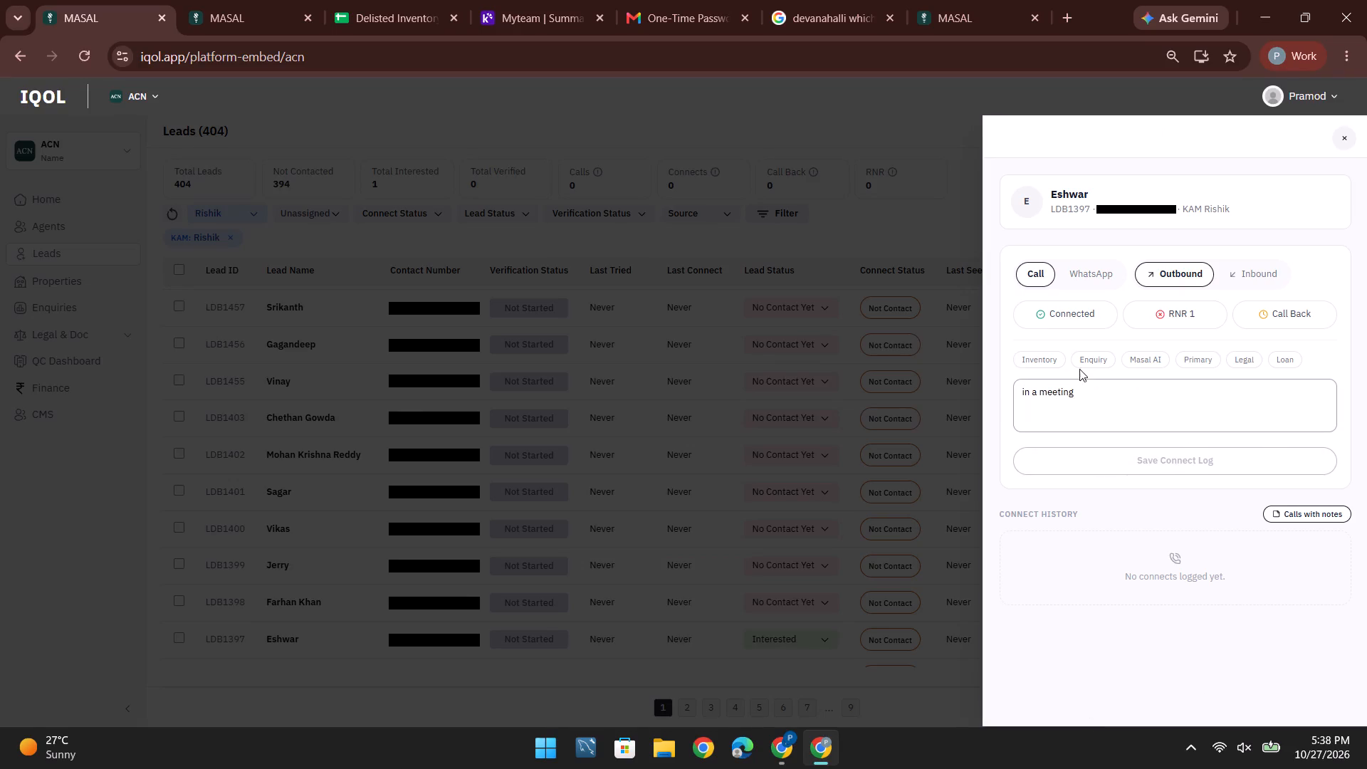
pyautogui.click(1081, 323)
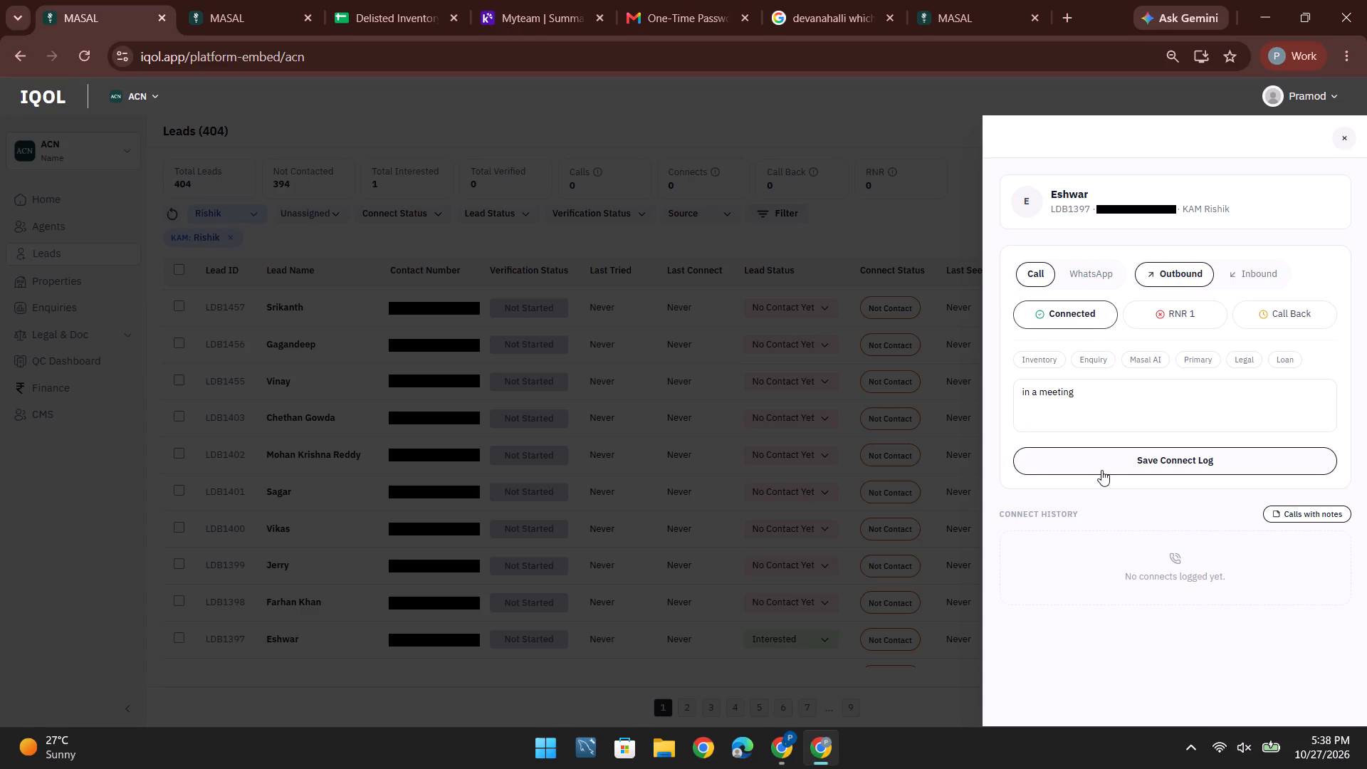
pyautogui.click(1101, 470)
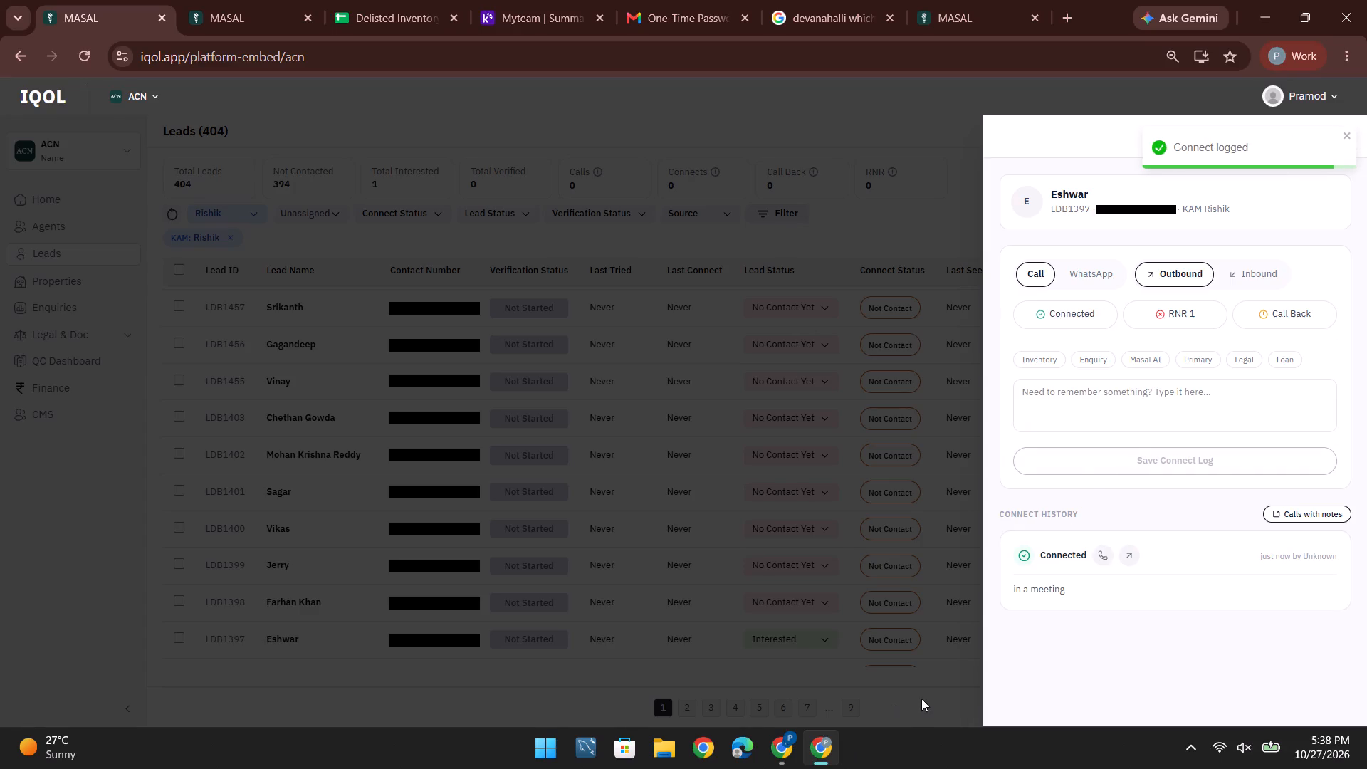
pyautogui.click(922, 699)
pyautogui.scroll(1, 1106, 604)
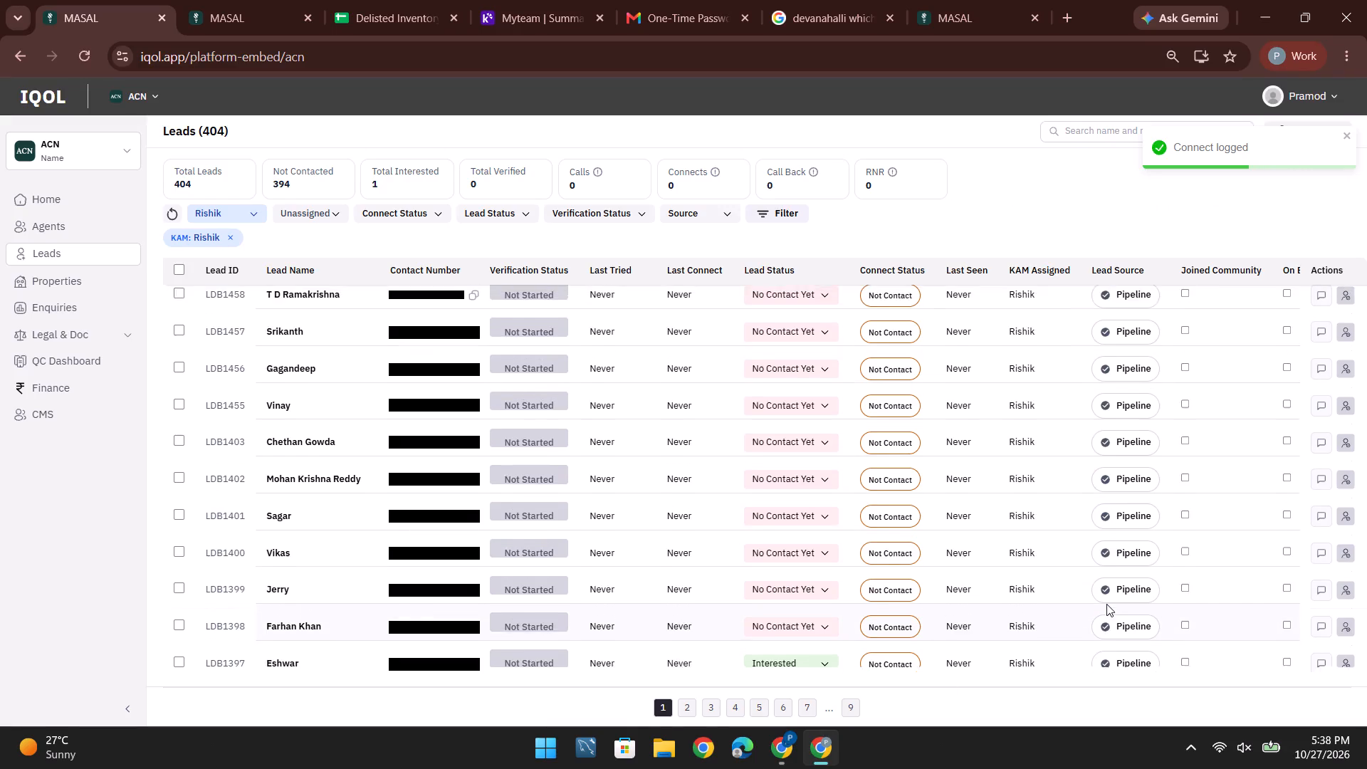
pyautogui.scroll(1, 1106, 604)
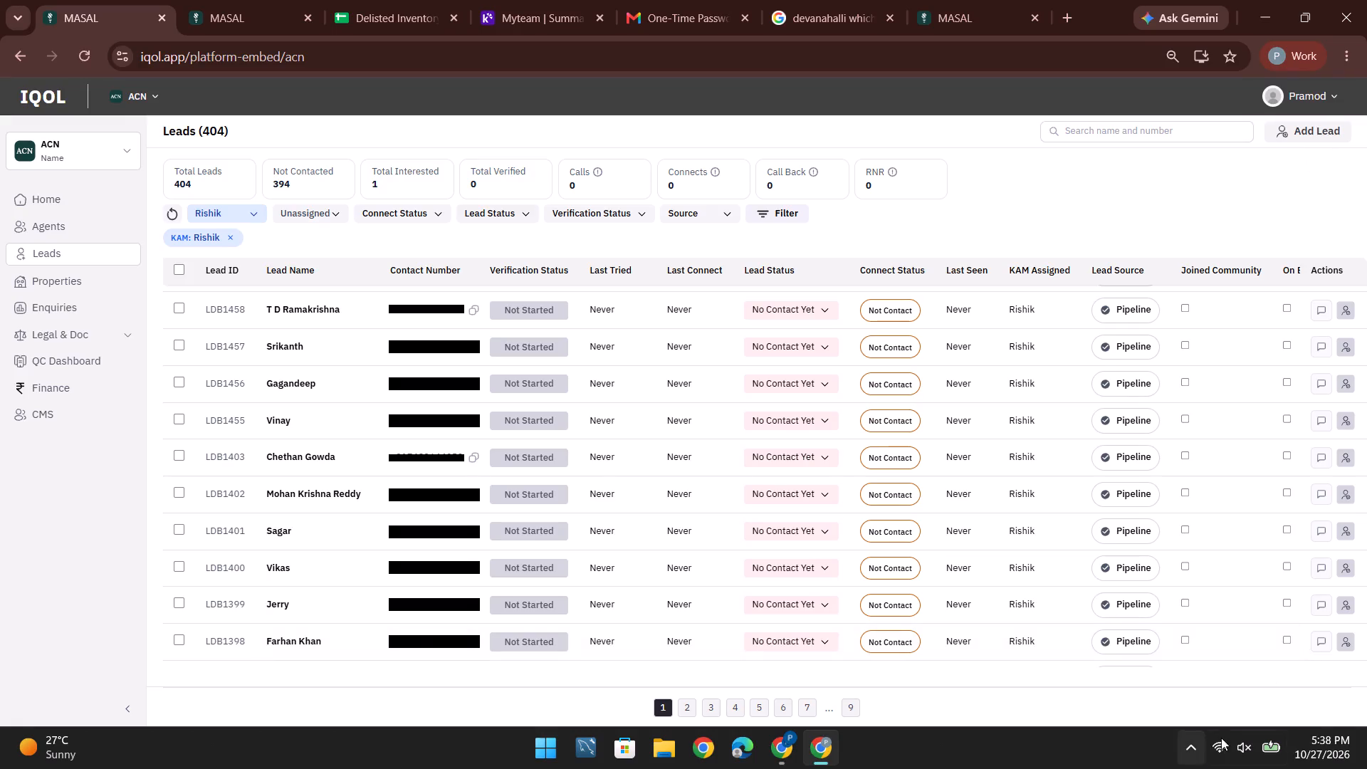
# Switch to the Windows Start menu and open the computer's power options.
pyautogui.click(538, 768)
pyautogui.click(902, 677)
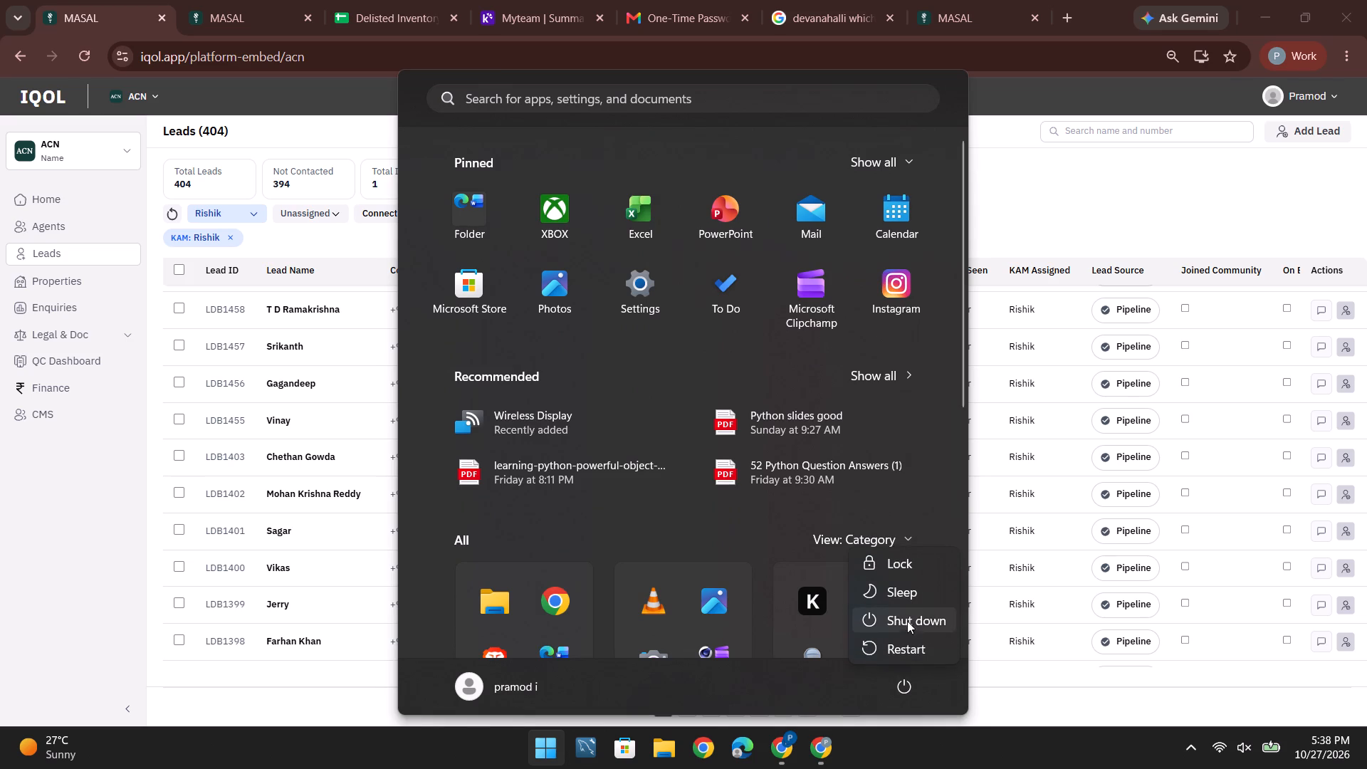